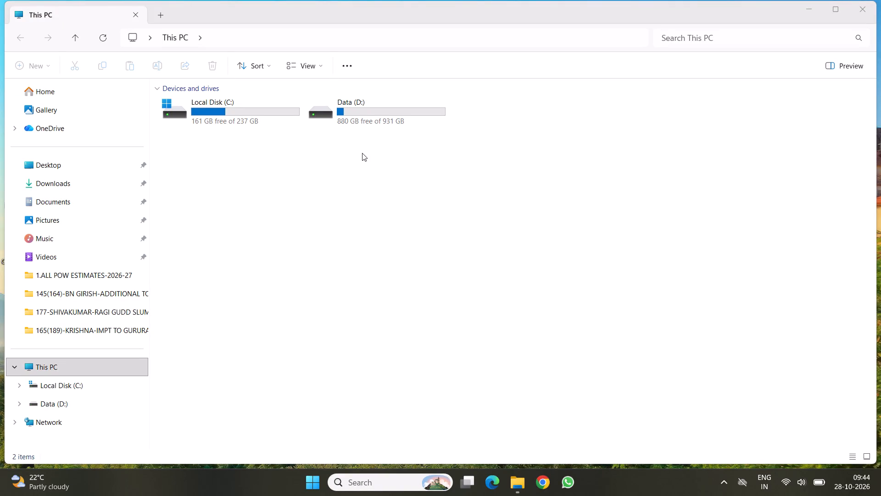
Open the APPAJI BUILDERS-PACKAGE-1-4TH BILL & FINAL BILL folder within DOCUMENTS-1's 100CR bill folder on drive D.
double_click(364, 112)
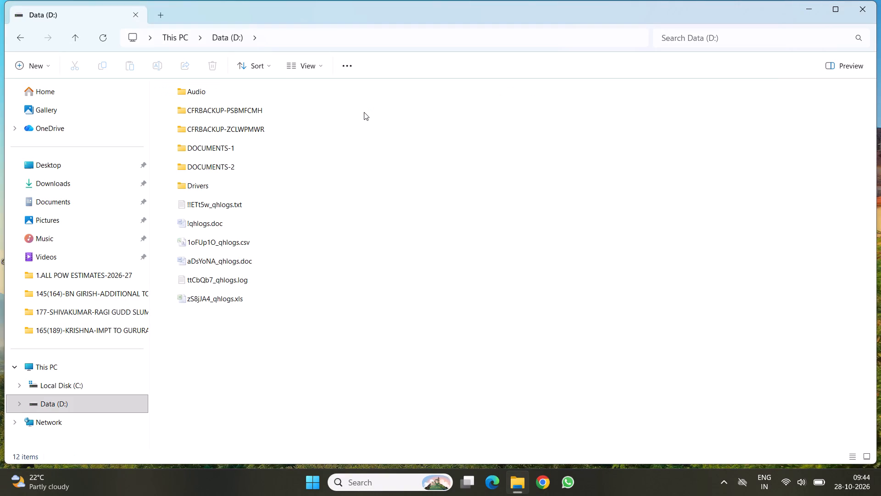
double_click(211, 145)
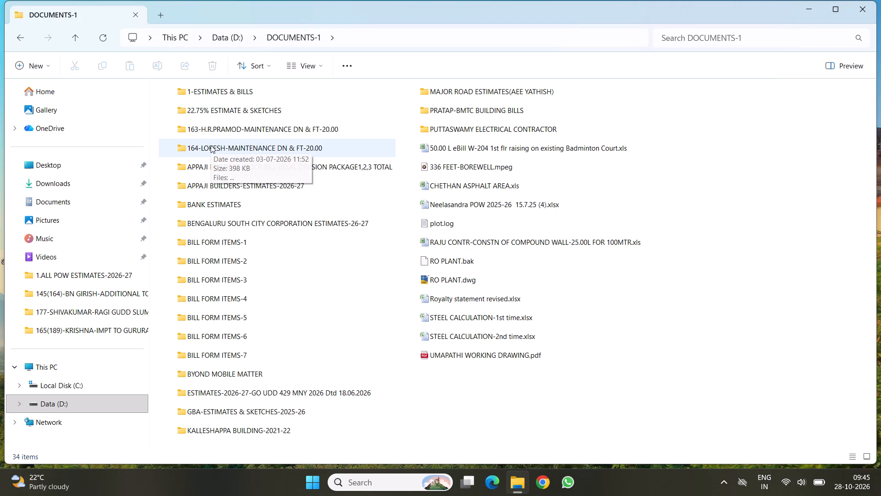
double_click(253, 165)
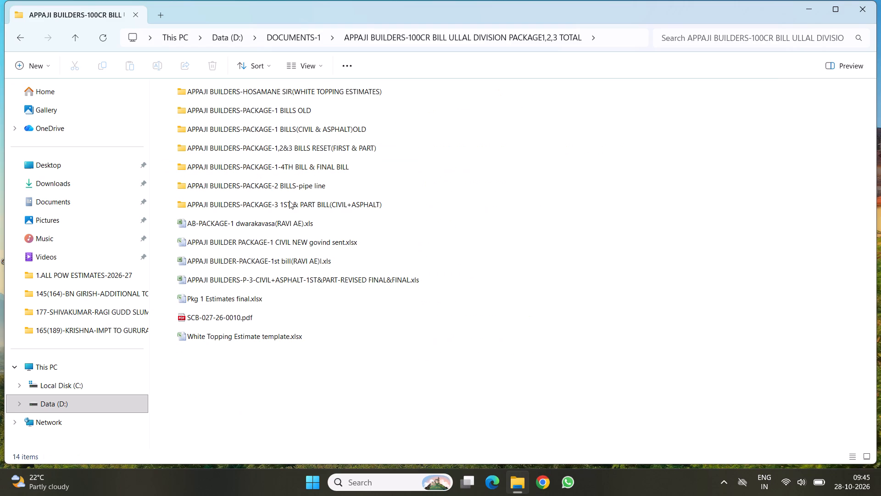
double_click(284, 166)
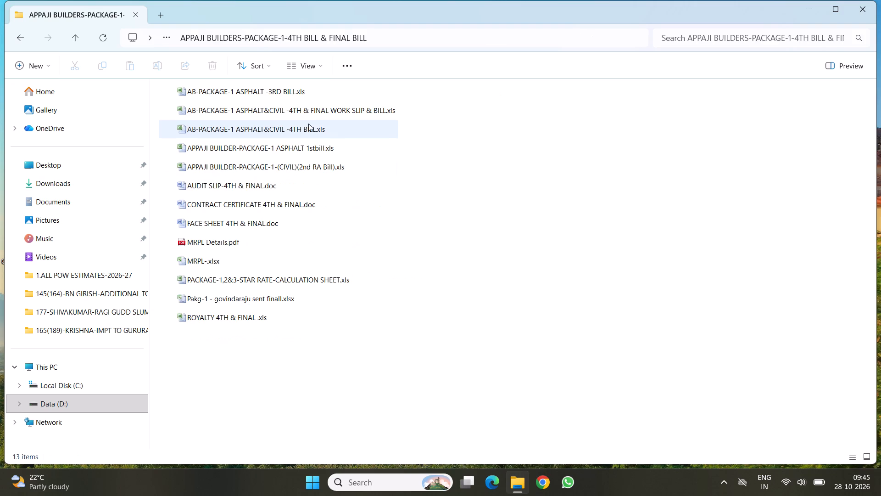
left_click(307, 112)
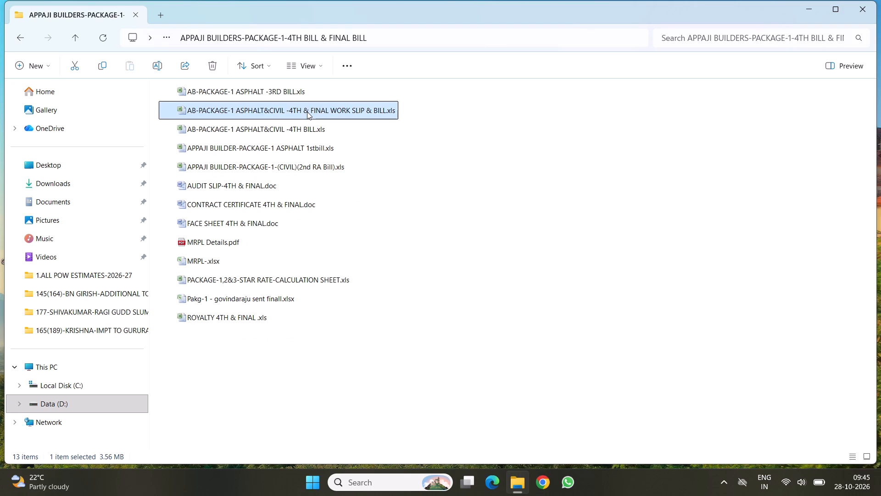
left_click(266, 90)
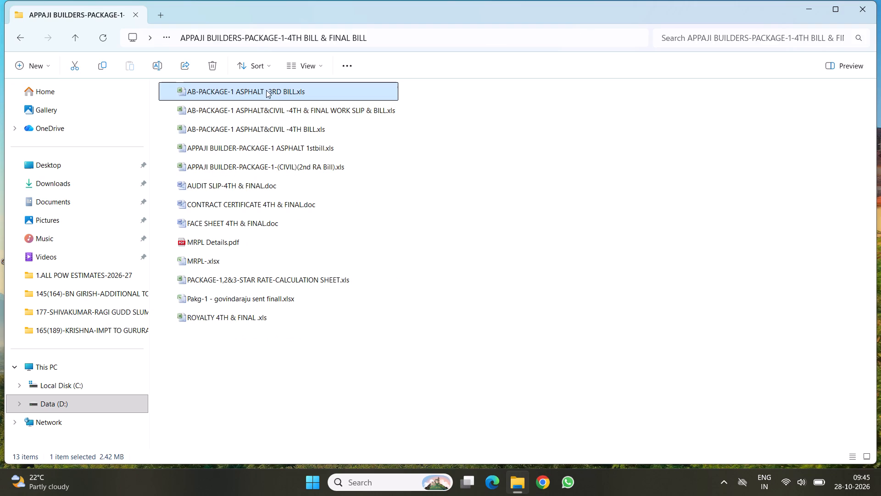
Check the PACKAGE-1 NEW-ASPHALT WORK BILLS folder inside the PACKAGE-1,2&3 BILLS RESET(FIRST & PART) folder, and return to the 100CR bill folder.
left_click(18, 35)
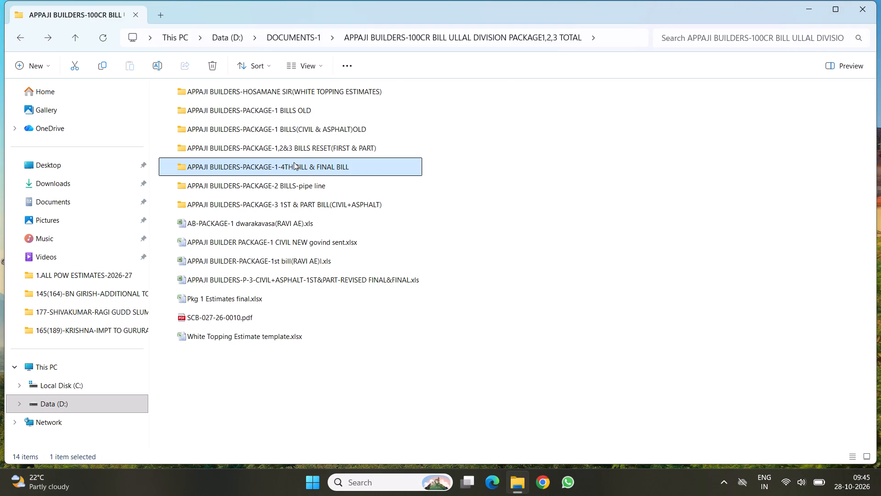
double_click(295, 147)
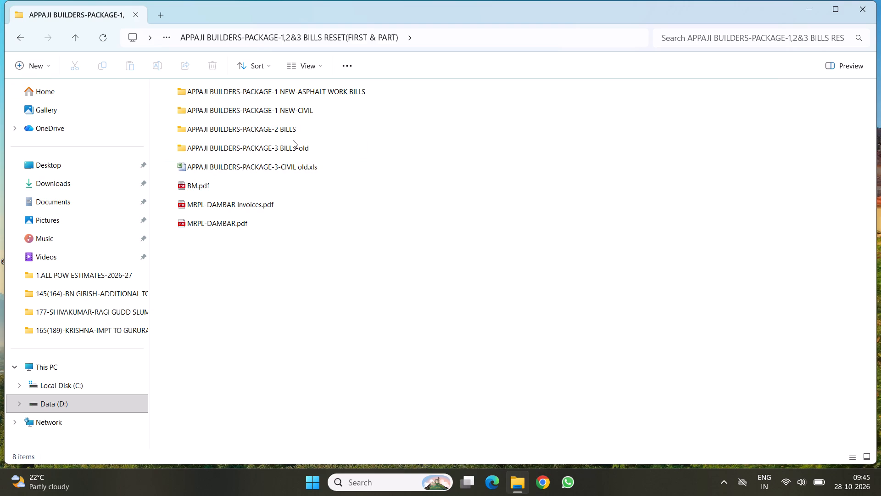
double_click(280, 92)
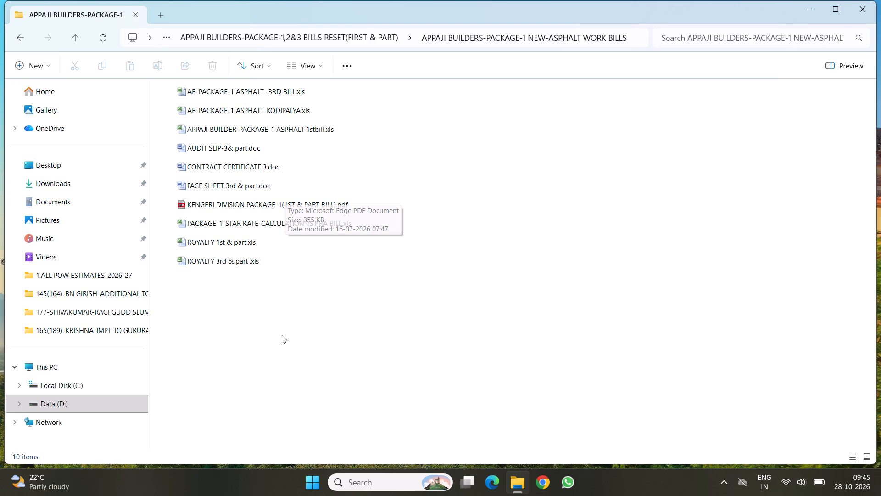
left_click(273, 331)
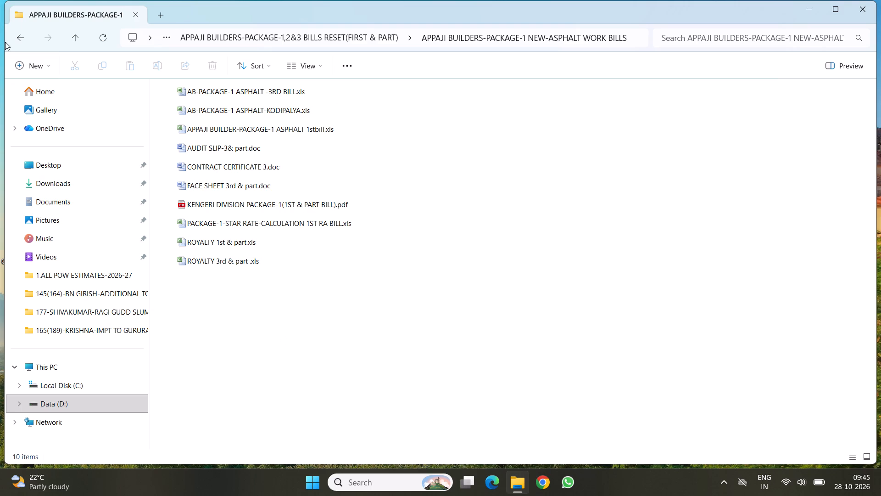
left_click(18, 37)
left_click(18, 37)
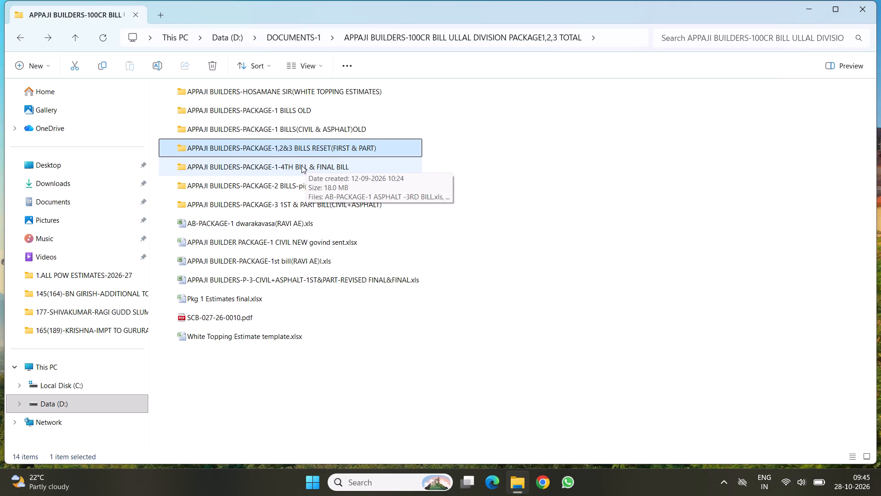
Open AB-PACKAGE-1 ASPHALT -3RD BILL.xls from the PACKAGE-1-4TH BILL & FINAL BILL folder in a maximized window.
double_click(301, 165)
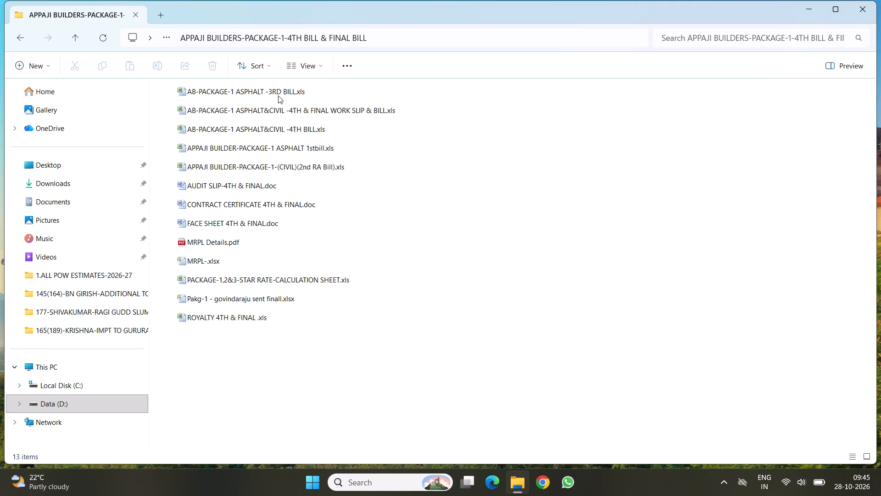
double_click(273, 91)
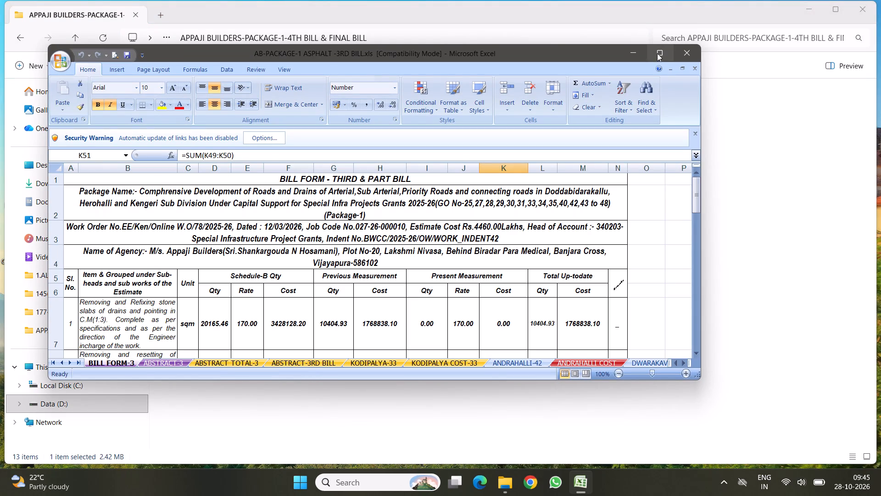
left_click(657, 53)
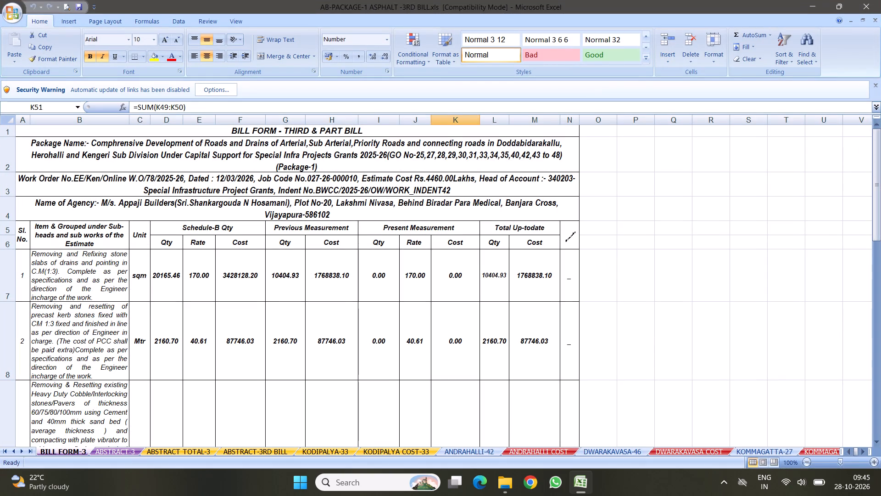
Go through the abstract sheets and show the KODIPALYA-33 measurement sheet.
left_click(110, 452)
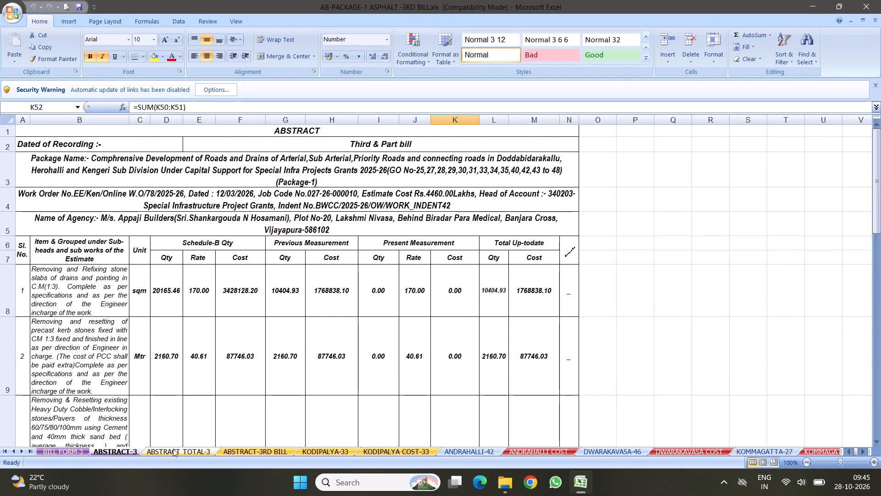
left_click(172, 449)
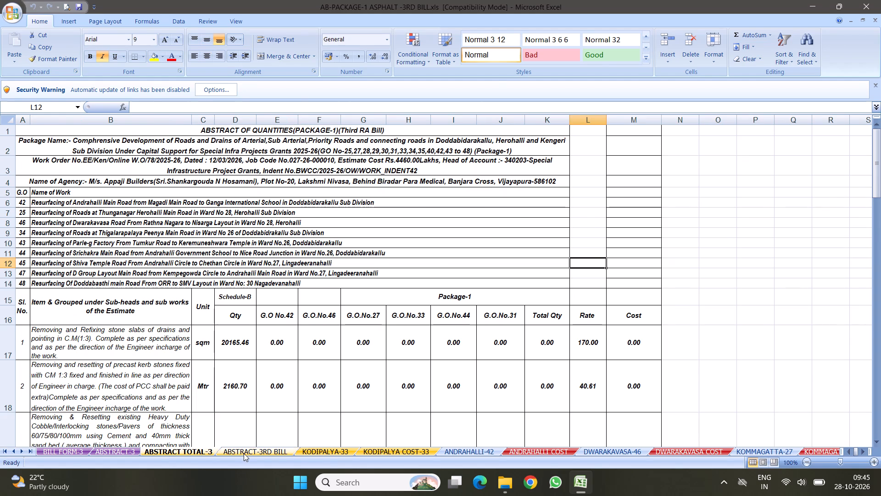
left_click(244, 453)
left_click(325, 452)
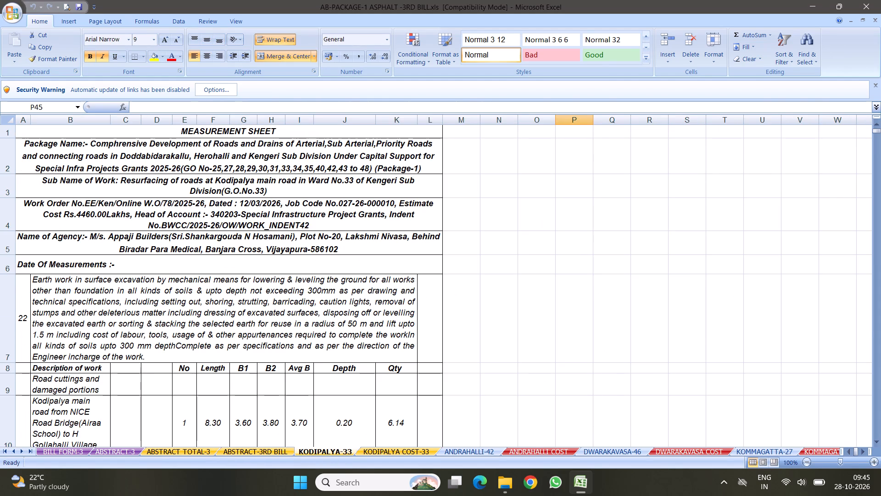
Locate the Asphalt Road surface measurements of the Bituminous Concrete item, number 32, near the end of the KODIPALYA-33 sheet.
left_click(227, 330)
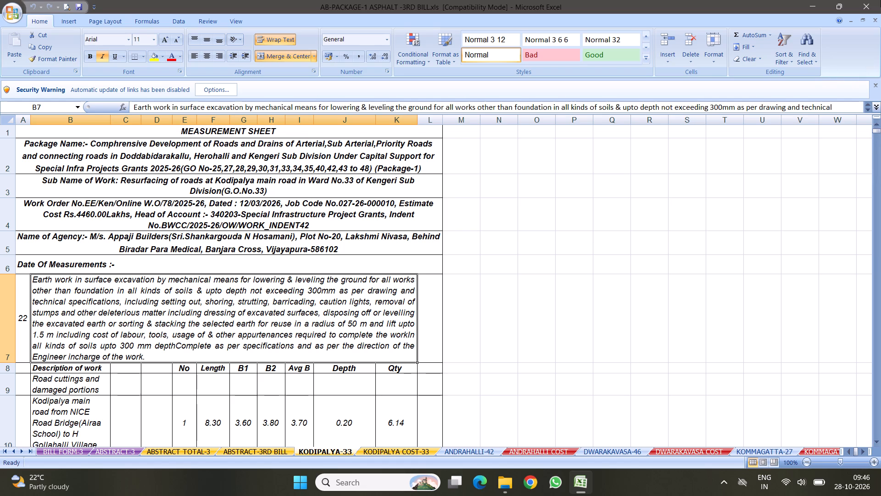
left_click_drag(875, 130, 820, 405)
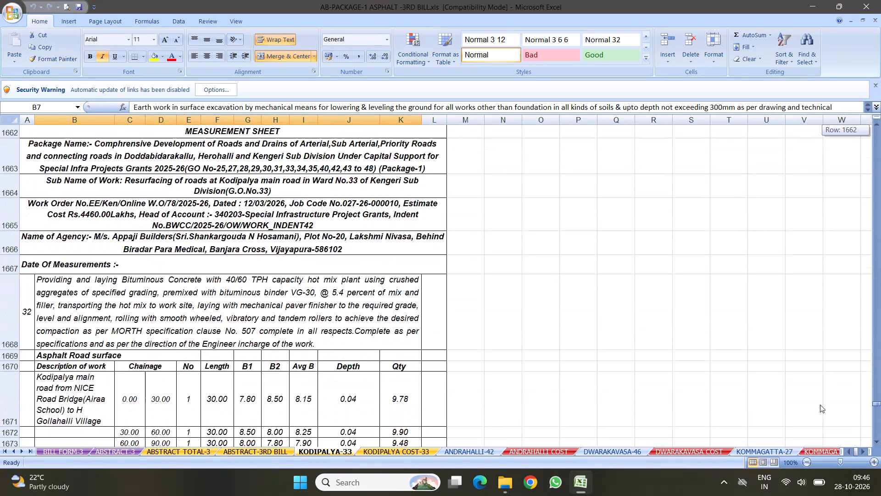
left_click_drag(820, 405, 815, 421)
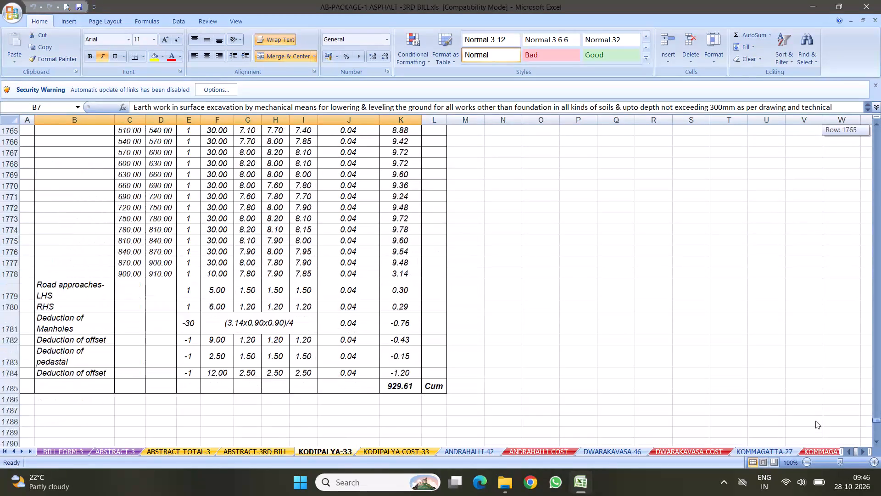
left_click_drag(815, 421, 814, 421)
scroll(230, 303, "up", 11)
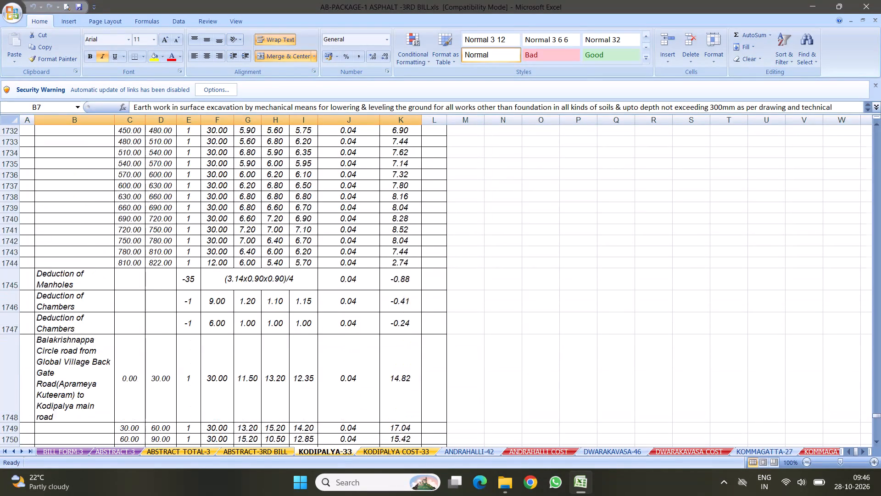
scroll(230, 303, "up", 17)
scroll(230, 303, "up", 5)
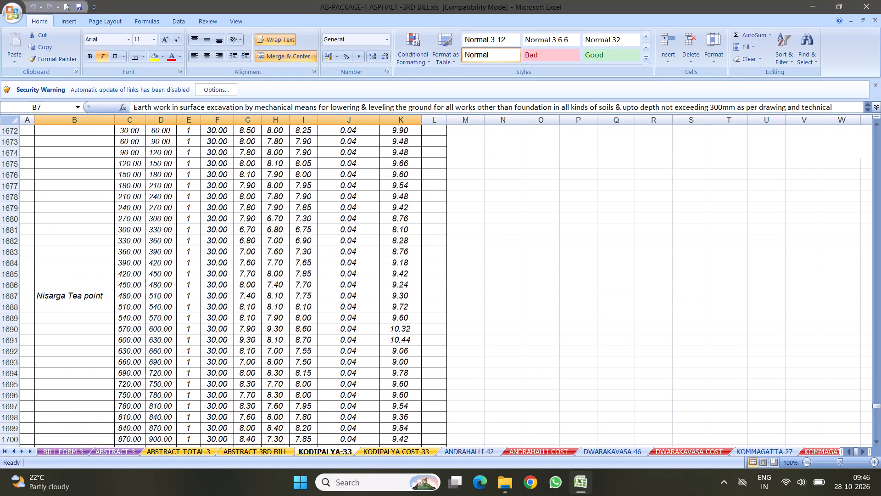
scroll(230, 303, "up", 6)
scroll(230, 307, "down", 5)
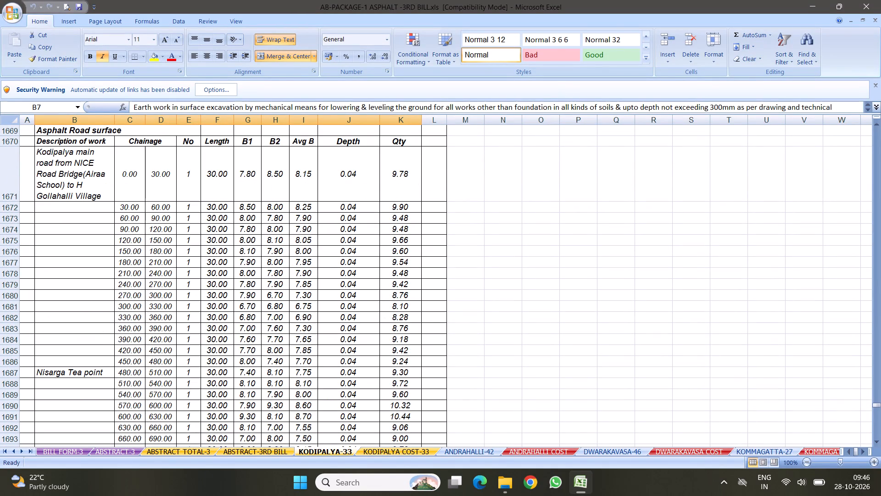
Preview printing only the Asphalt Road surface measurements, from the heading in B1669 through the total in K1785.
left_click_drag(61, 130, 388, 495)
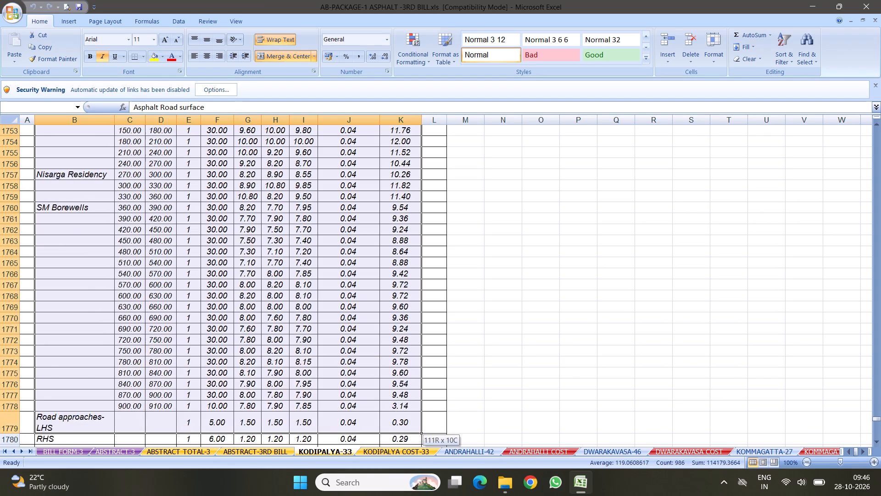
left_click_drag(388, 495, 390, 388)
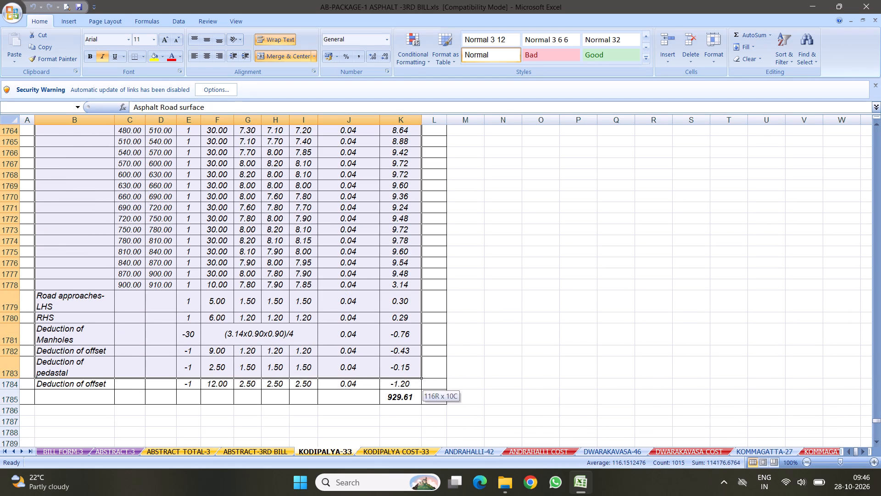
left_click_drag(390, 388, 389, 392)
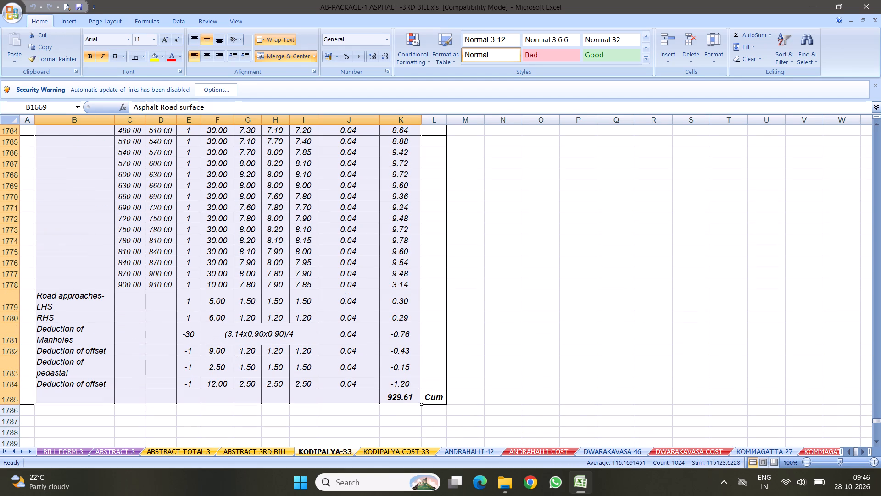
left_click(11, 13)
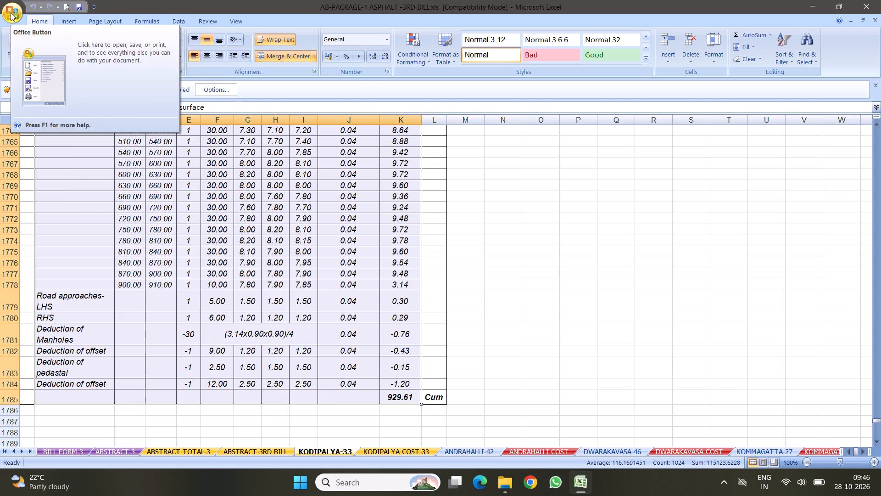
left_click(34, 161)
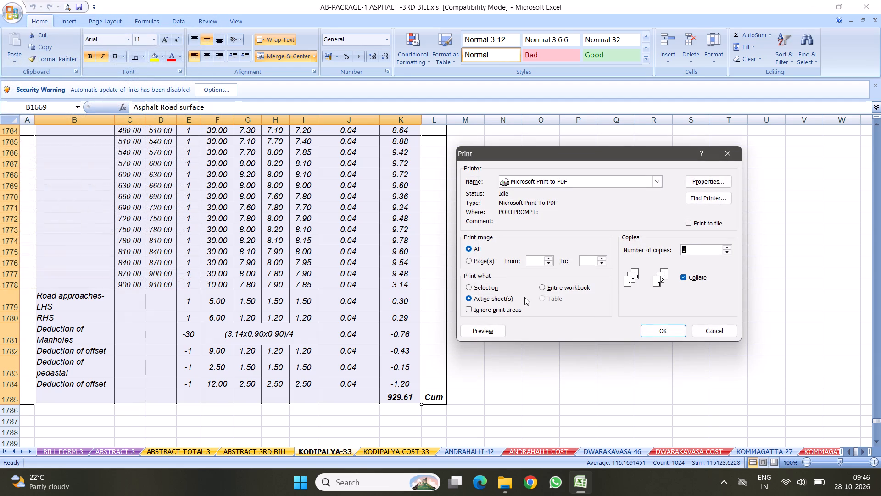
left_click(481, 287)
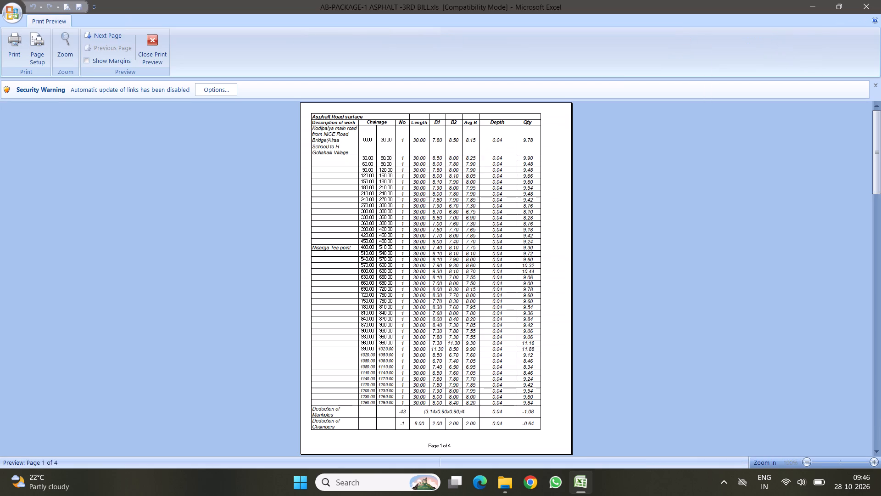
Examine the print preview pages of the Asphalt Road surface measurements, zooming in to check the rows.
scroll(469, 255, "down", 7)
scroll(473, 233, "down", 14)
scroll(416, 212, "up", 5)
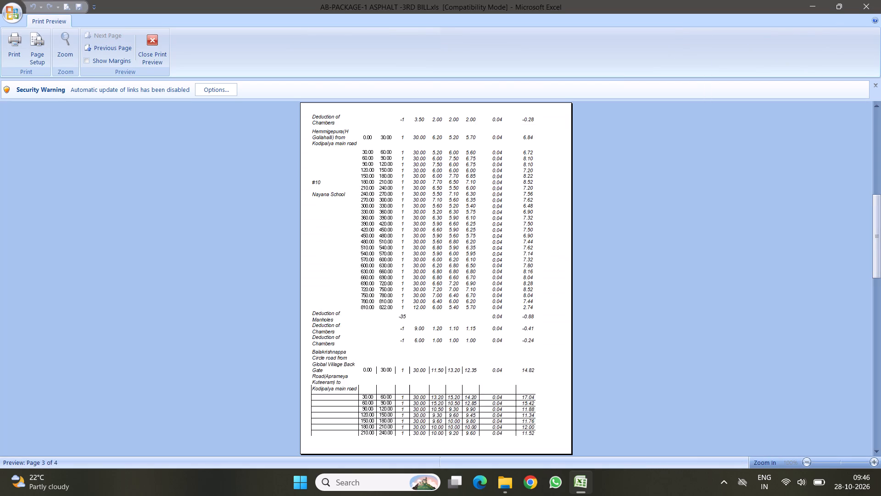
scroll(419, 213, "up", 14)
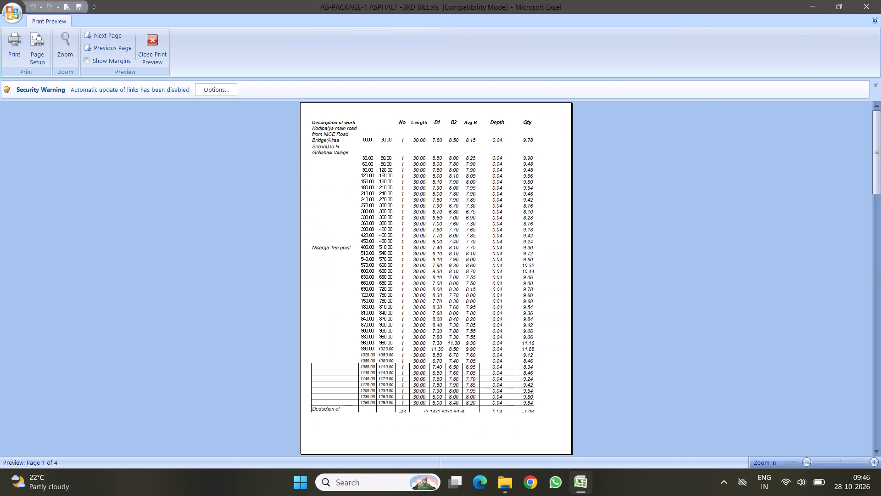
left_click(404, 310)
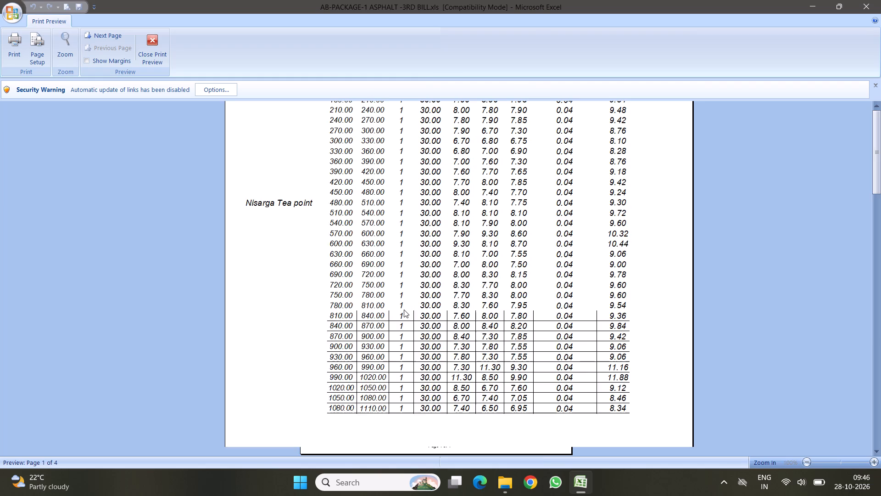
left_click(404, 310)
key("Down")
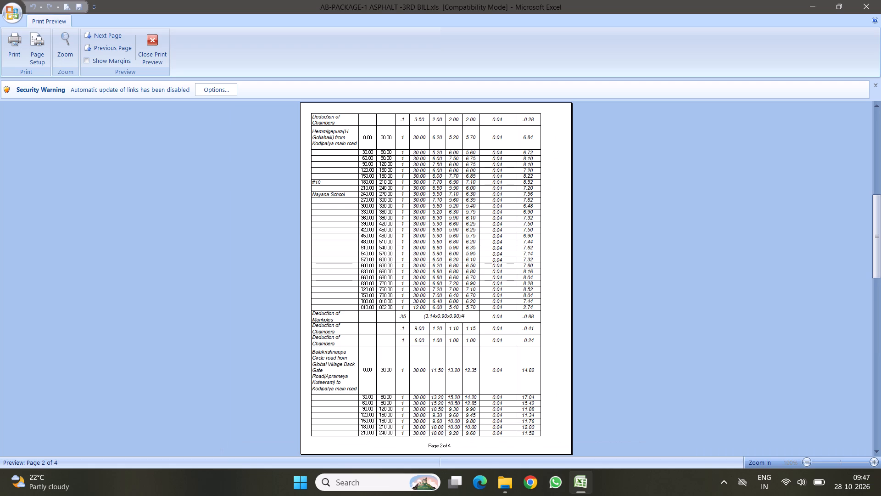
key("Down")
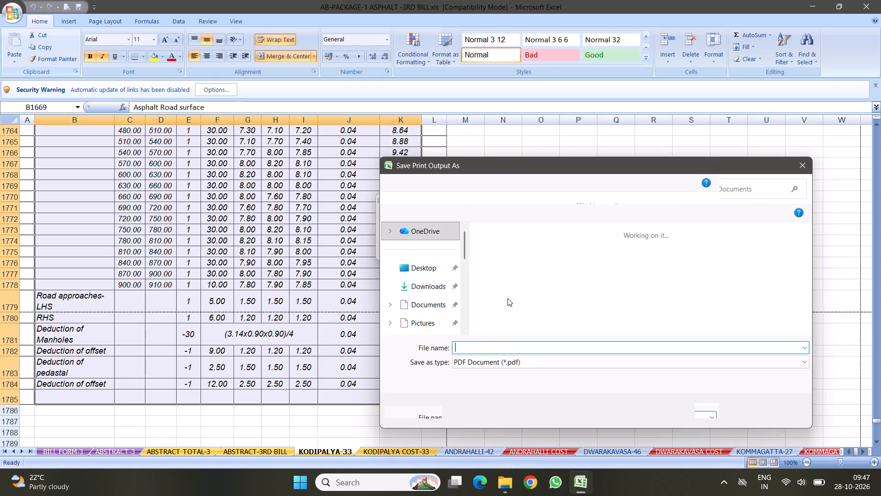
Save the KODIPALYA-33 print output in Documents as a PDF named PACKAGE-1(SPREAD SHEET-1).
type("pa")
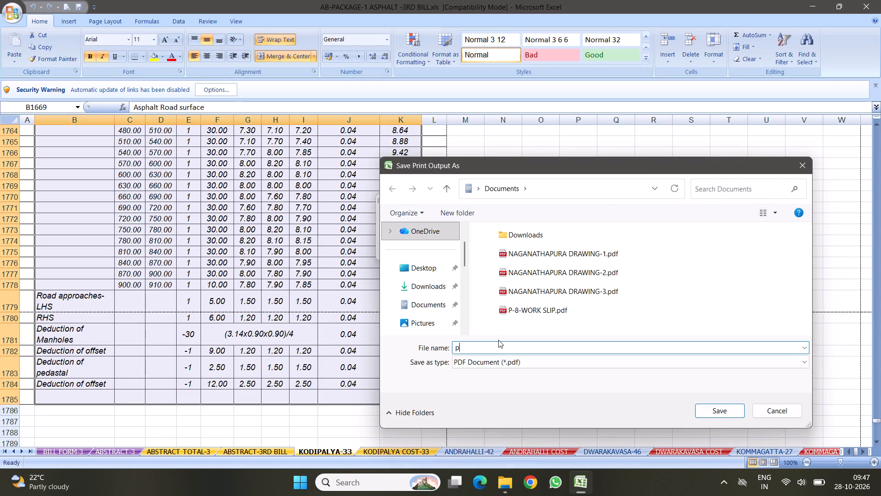
key("BackSpace")
key("BackSpace")
type("PACKAGE")
type("-1")
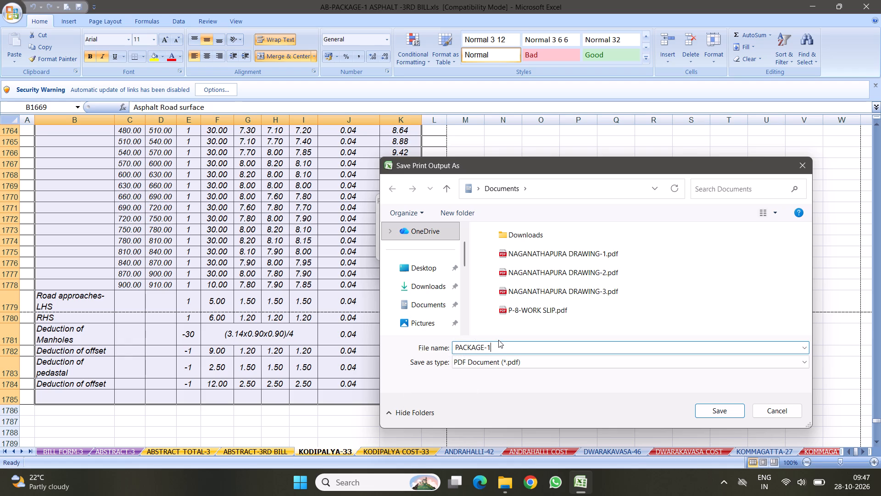
type("(SPREAD SHEET-1")
key("shift+parenright")
left_click(714, 410)
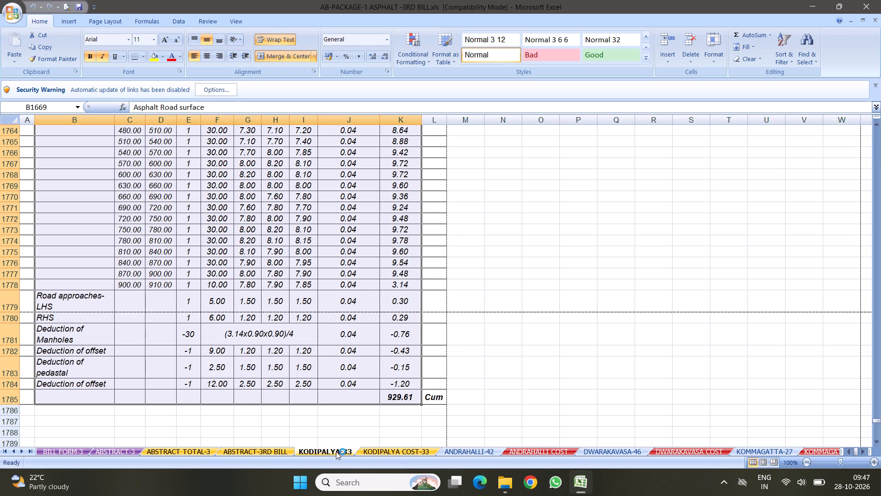
Locate the Asphalt Road surface measurements of the Bituminous Concrete item, number 32, near the end of the ANDRAHALLI-42 sheet.
left_click(381, 450)
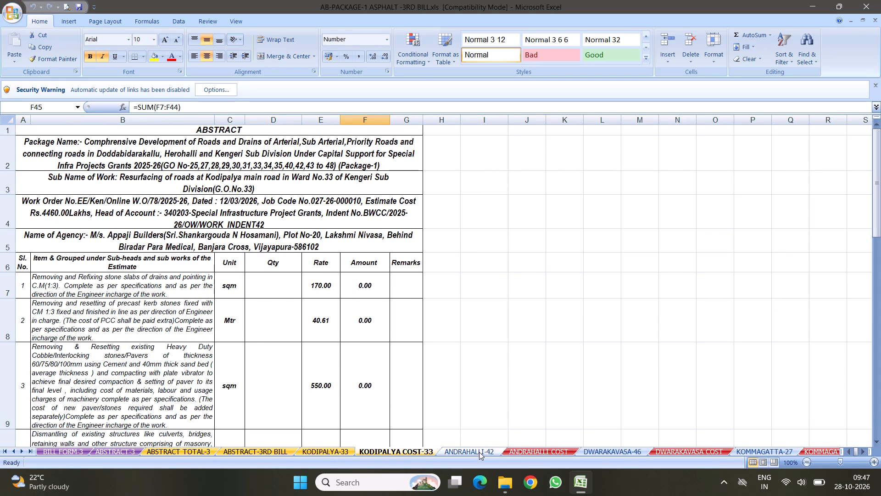
left_click(479, 452)
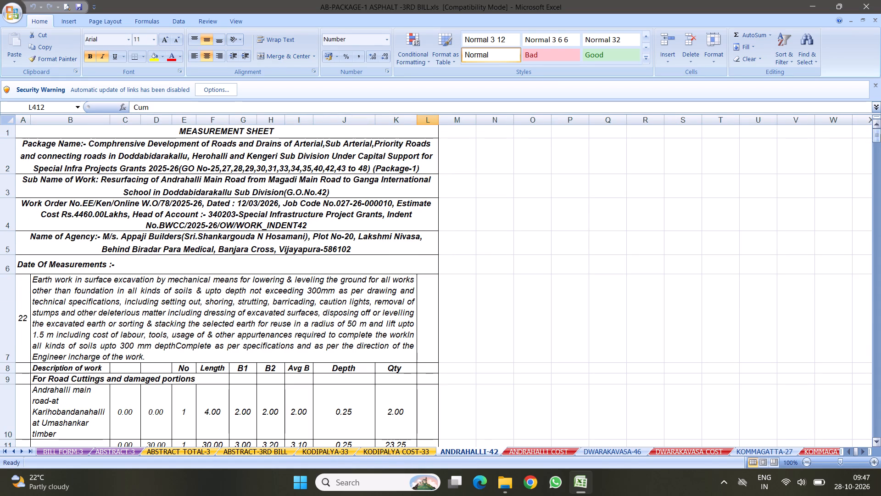
left_click_drag(873, 139, 875, 472)
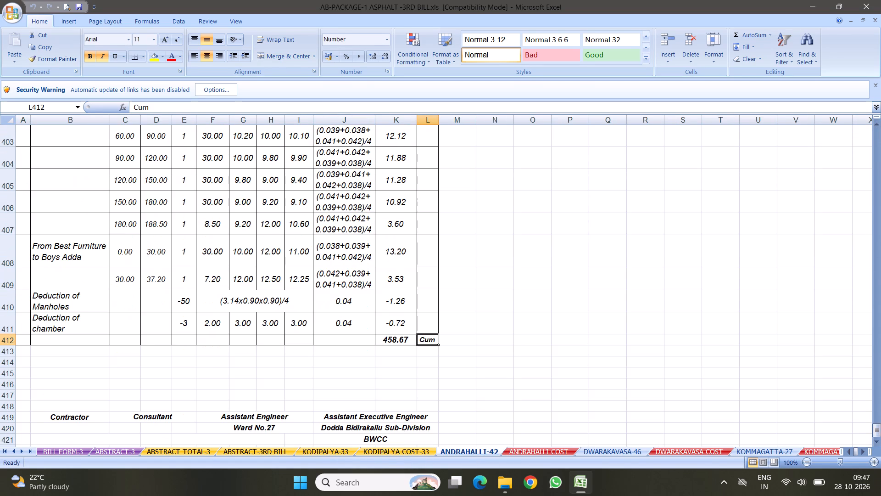
scroll(198, 273, "up", 13)
scroll(217, 267, "up", 8)
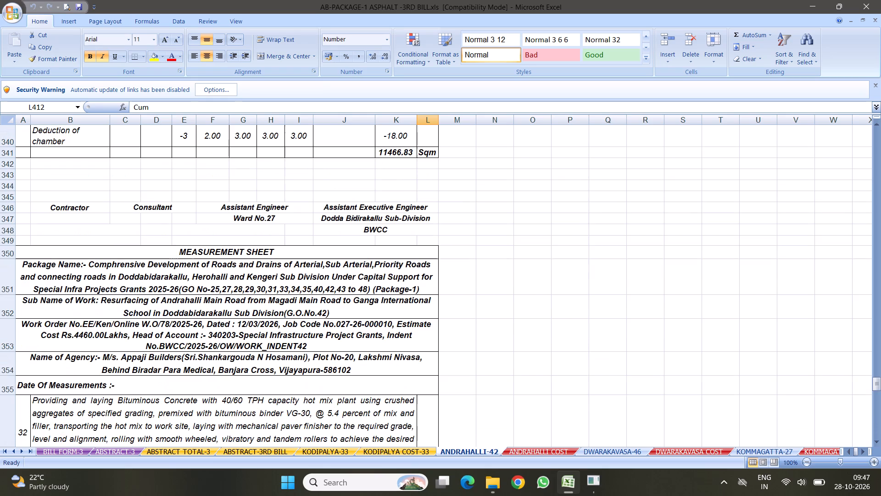
scroll(212, 265, "down", 5)
scroll(190, 261, "up", 2)
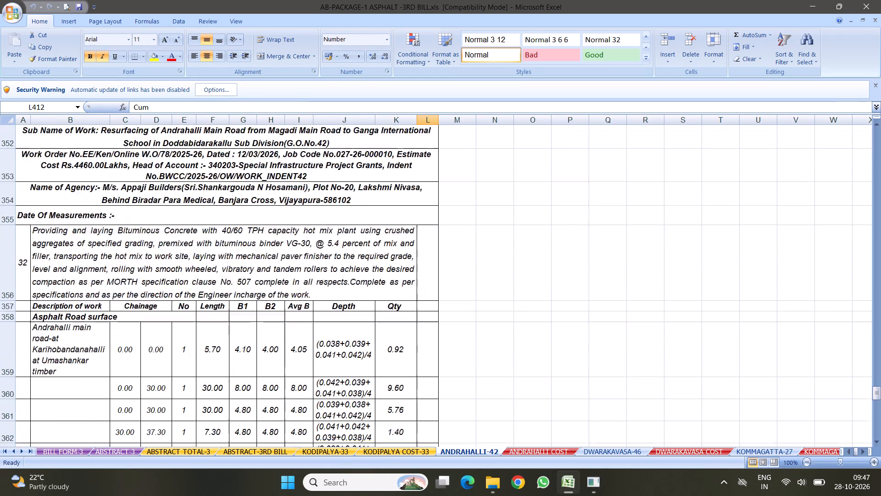
scroll(190, 261, "up", 9)
scroll(203, 278, "down", 14)
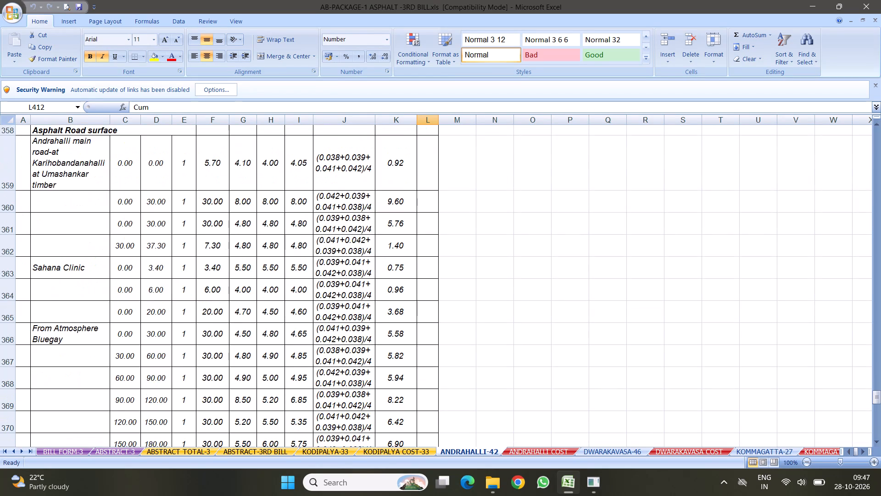
scroll(212, 232, "up", 2)
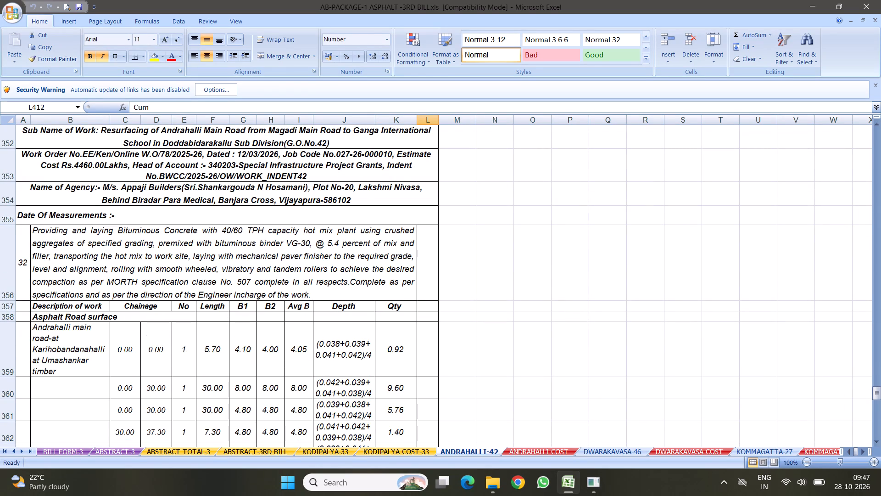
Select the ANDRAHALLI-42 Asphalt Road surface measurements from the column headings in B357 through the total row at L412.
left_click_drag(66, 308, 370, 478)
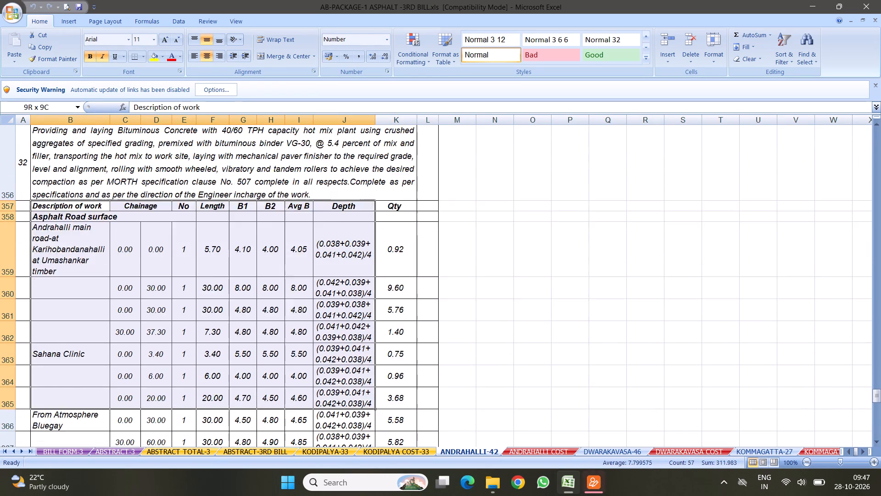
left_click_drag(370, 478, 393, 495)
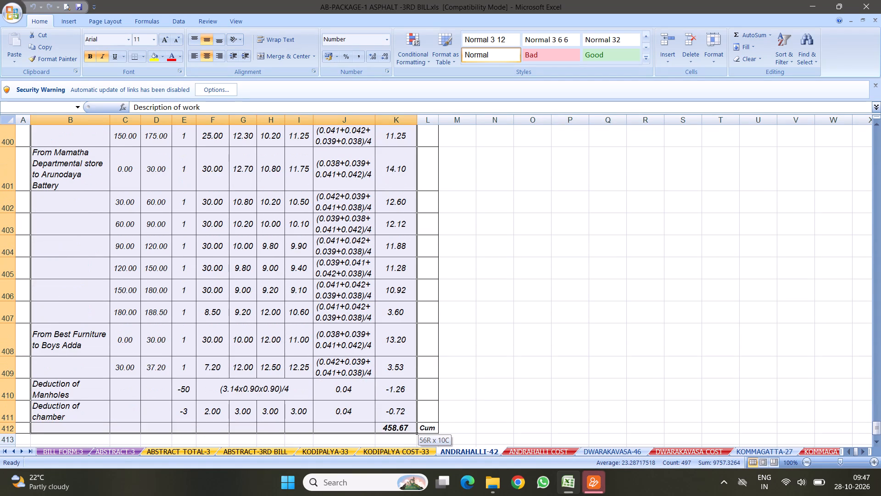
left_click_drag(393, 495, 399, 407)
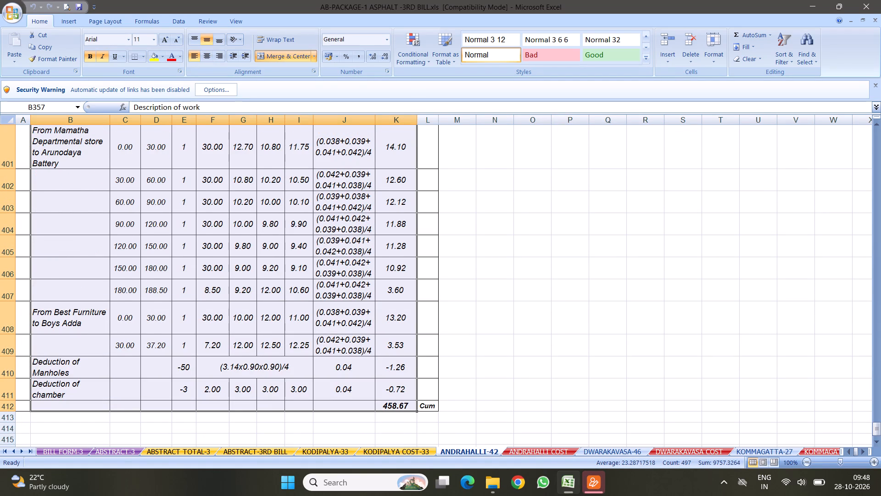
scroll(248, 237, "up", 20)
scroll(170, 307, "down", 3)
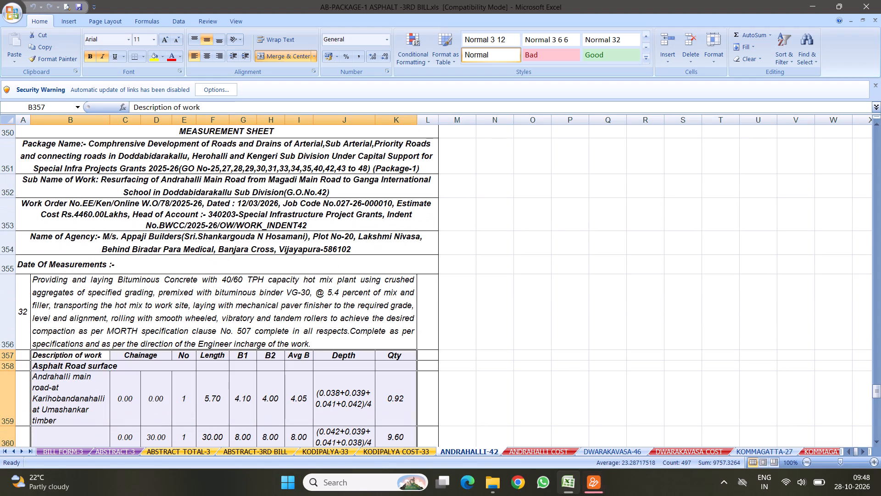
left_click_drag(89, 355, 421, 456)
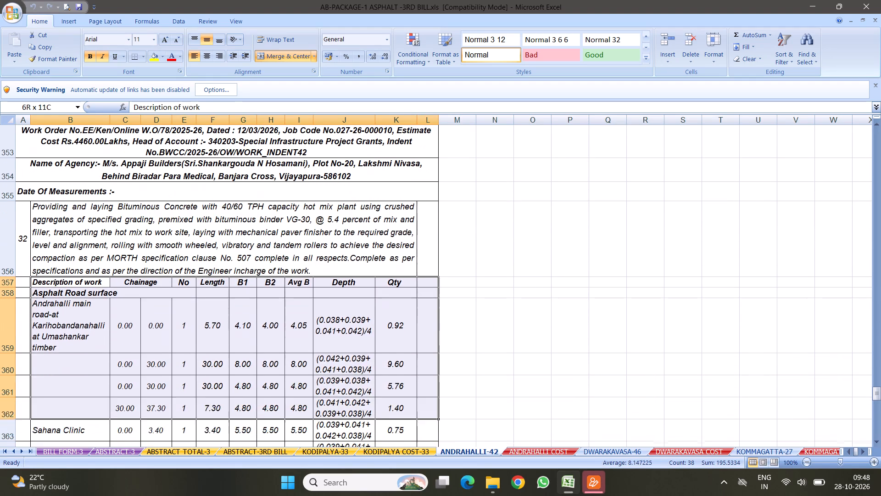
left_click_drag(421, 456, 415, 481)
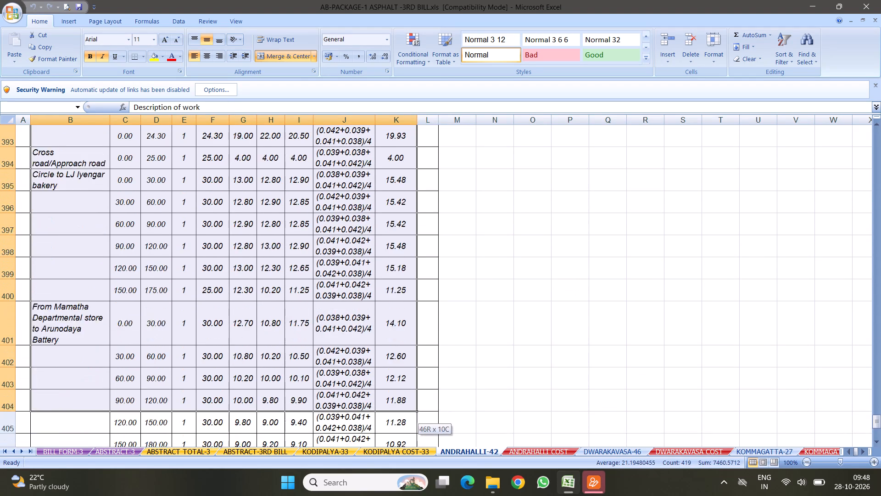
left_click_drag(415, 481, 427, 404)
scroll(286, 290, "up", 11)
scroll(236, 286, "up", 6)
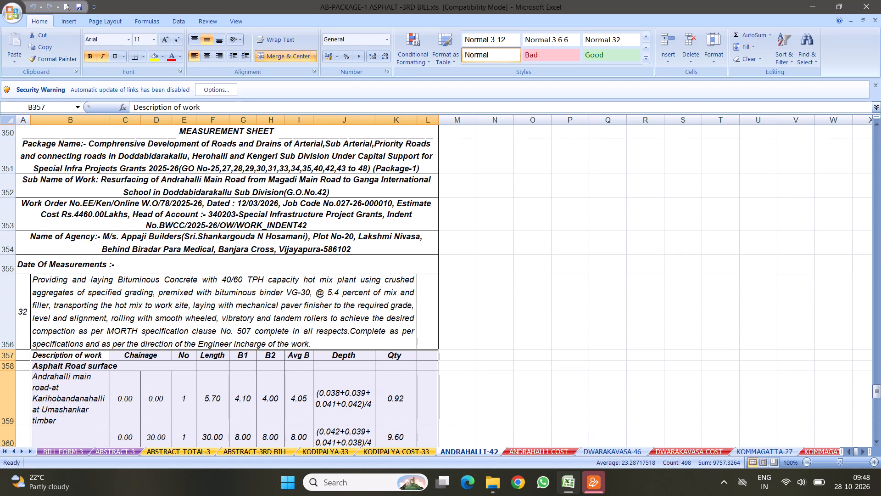
Preview printing only item 32 with its description and Asphalt Road surface measurements, from A356 through L412.
left_click_drag(22, 296, 306, 339)
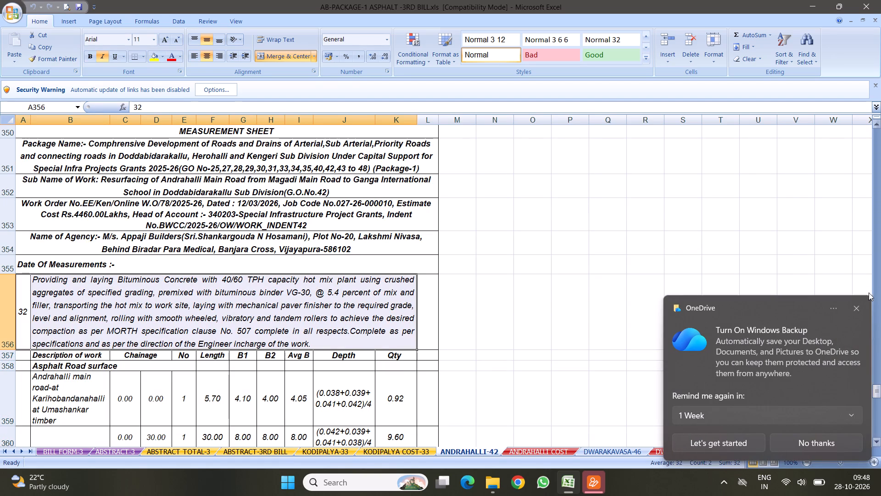
left_click(858, 306)
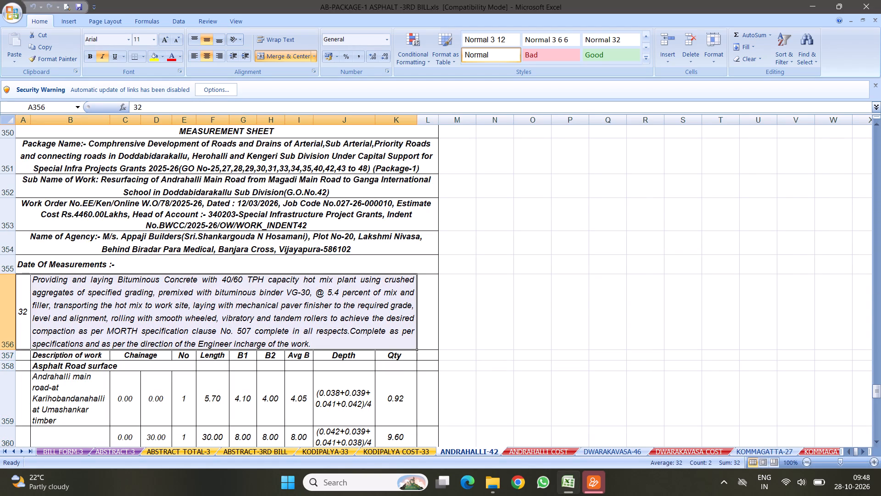
left_click_drag(22, 298, 411, 491)
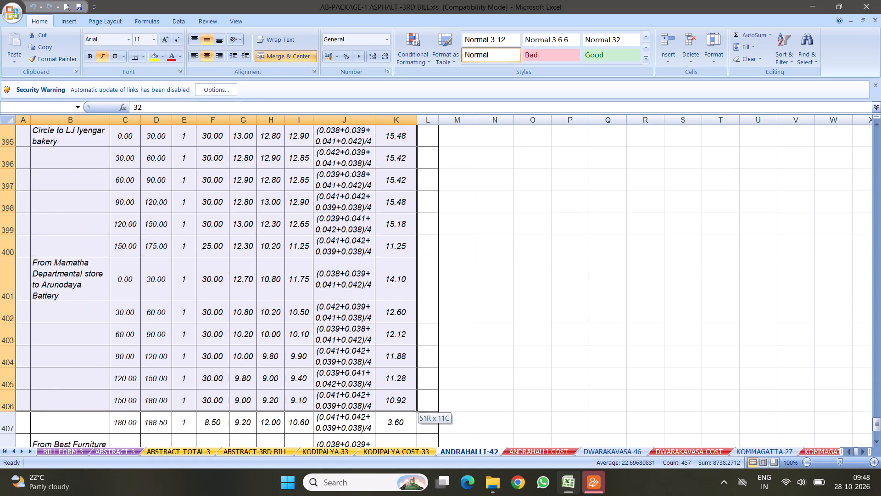
left_click_drag(411, 491, 423, 428)
right_click(206, 232)
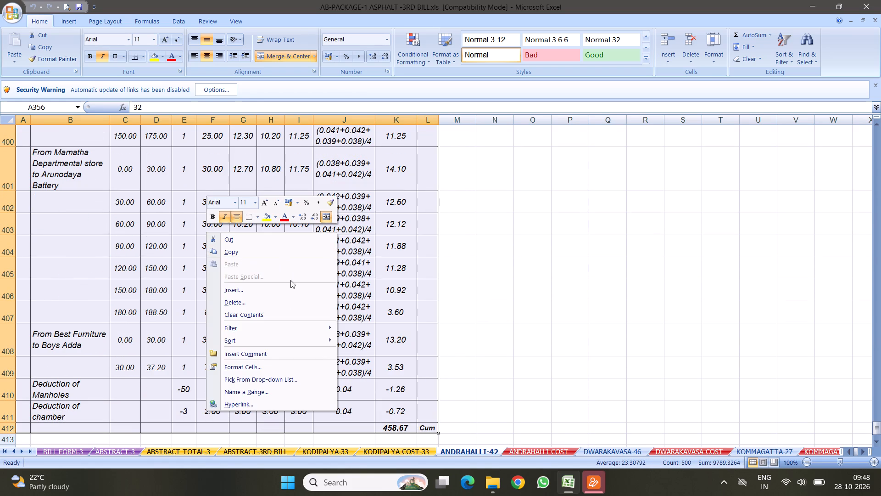
left_click(166, 228)
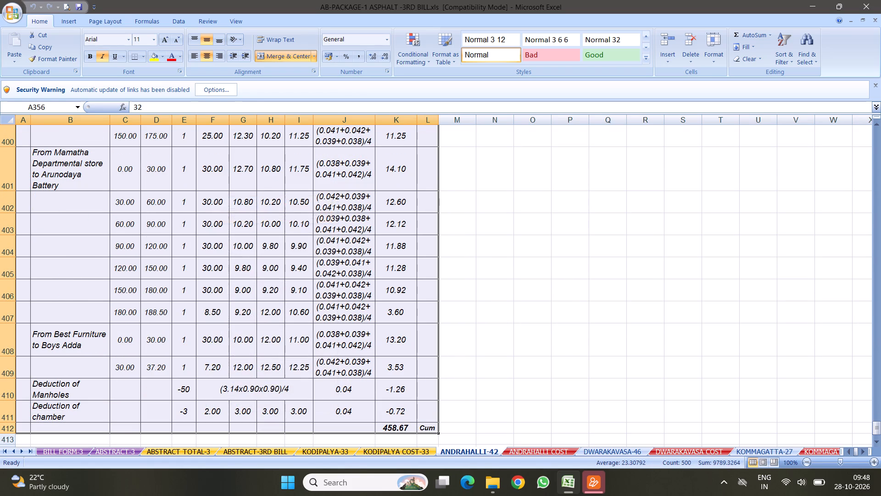
left_click(16, 14)
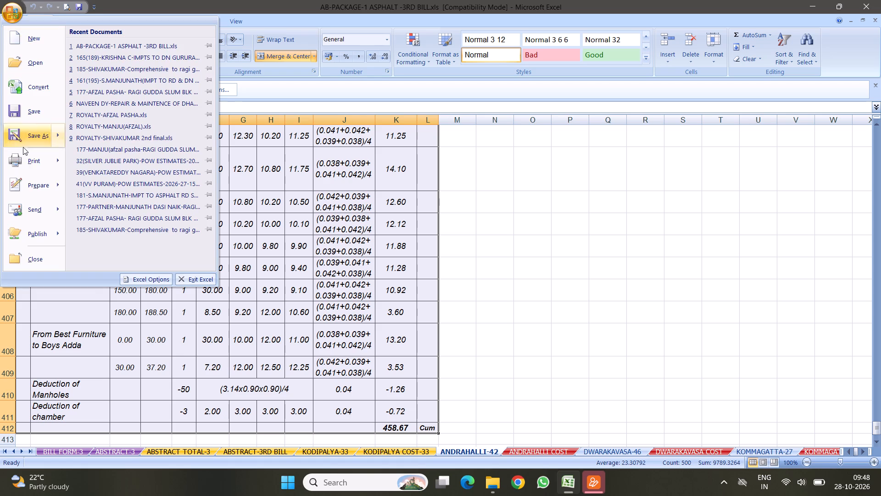
left_click(111, 114)
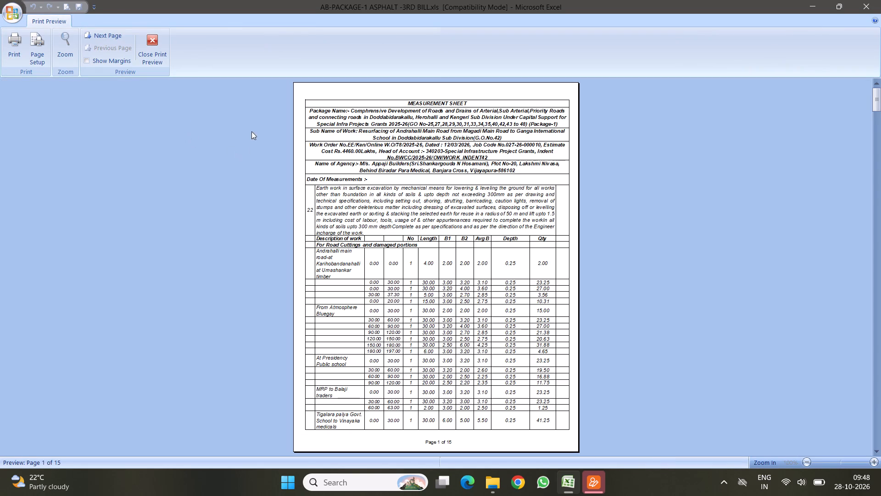
left_click(14, 48)
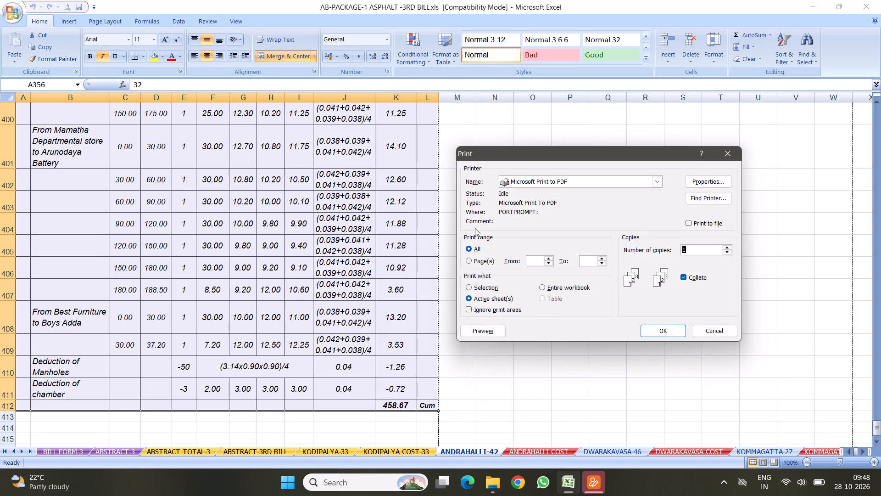
left_click(474, 286)
left_click(482, 332)
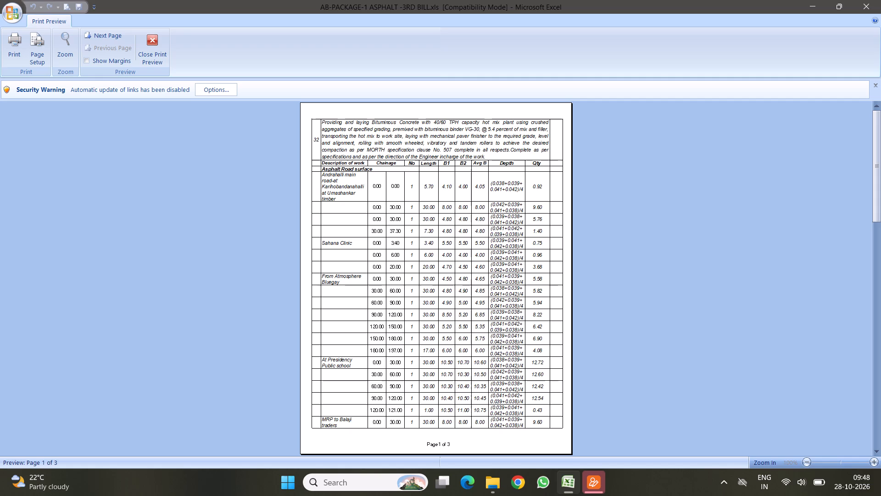
Print the previewed ANDRAHALLI-42 measurements to a PDF in Documents named PACKAGE-1(SPREAD SHEET-2).
scroll(460, 261, "down", 5)
scroll(476, 207, "up", 3)
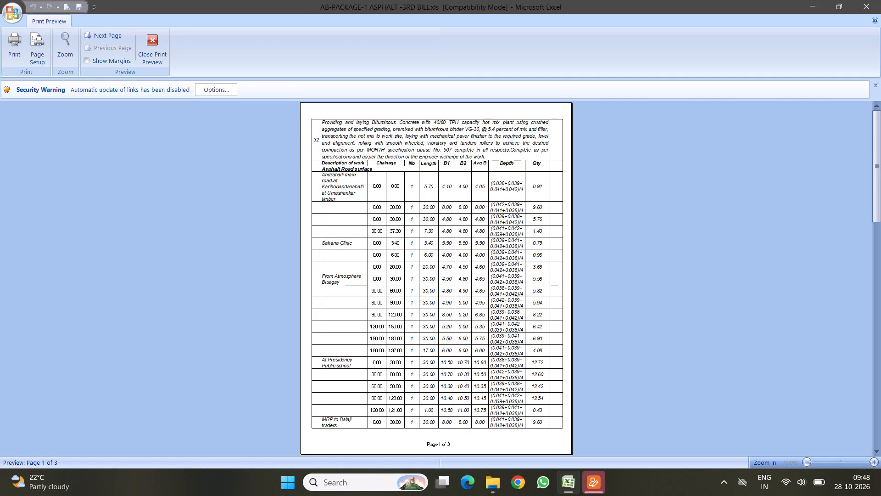
scroll(474, 210, "up", 2)
scroll(385, 249, "down", 2)
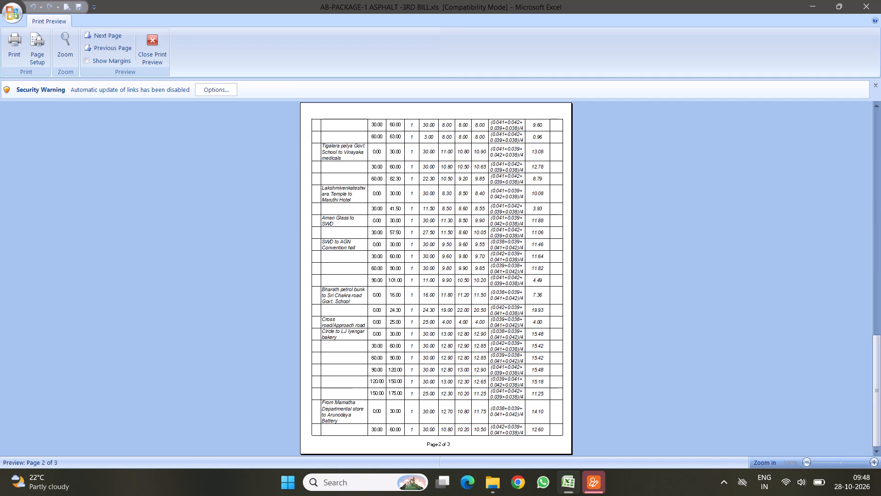
scroll(402, 229, "up", 3)
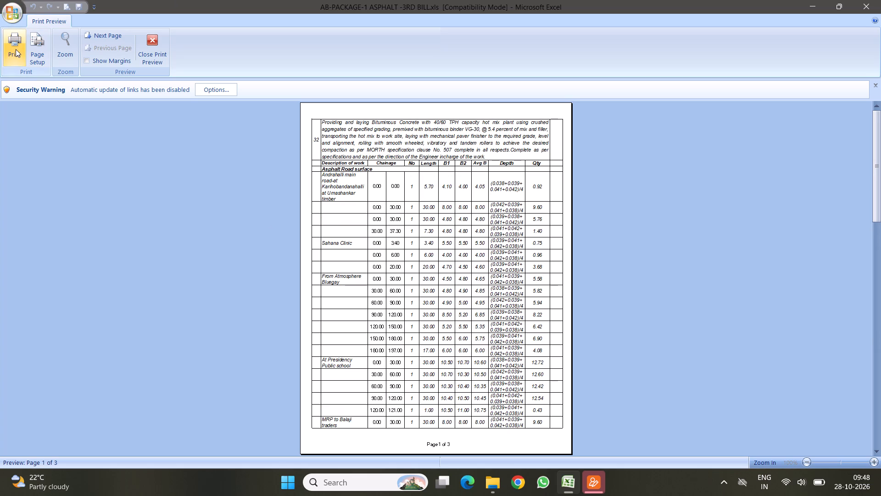
left_click(13, 46)
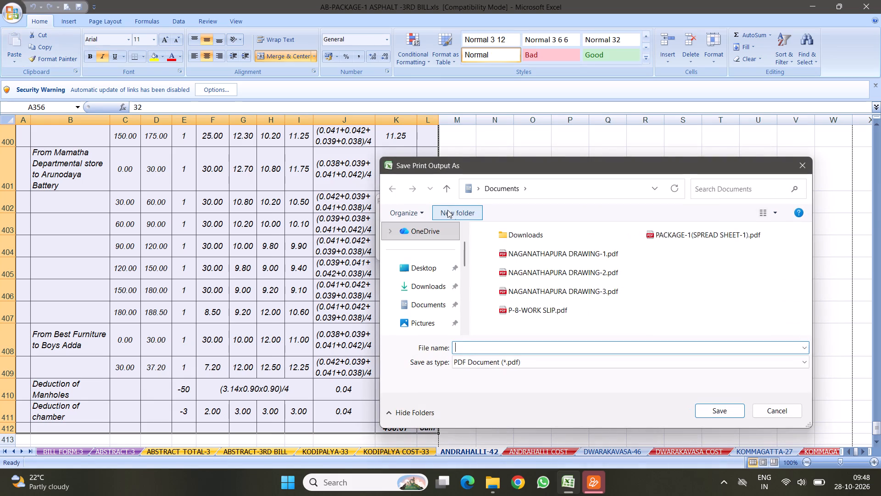
key("p")
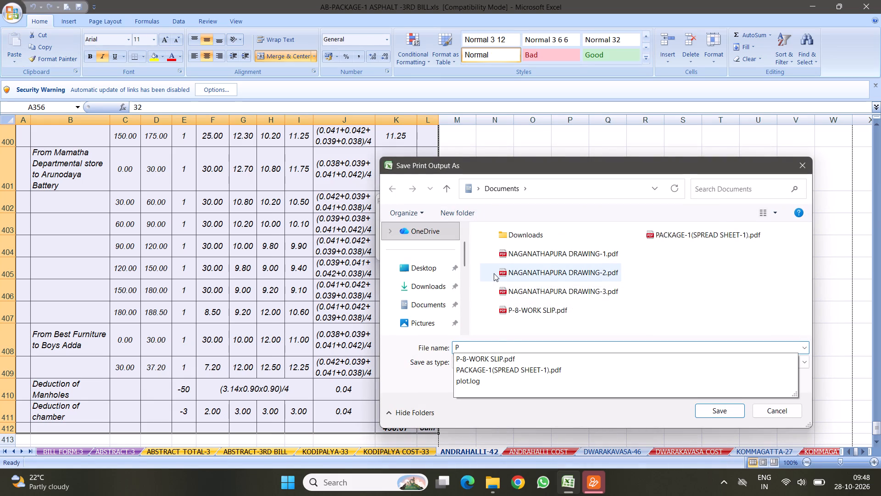
left_click(492, 371)
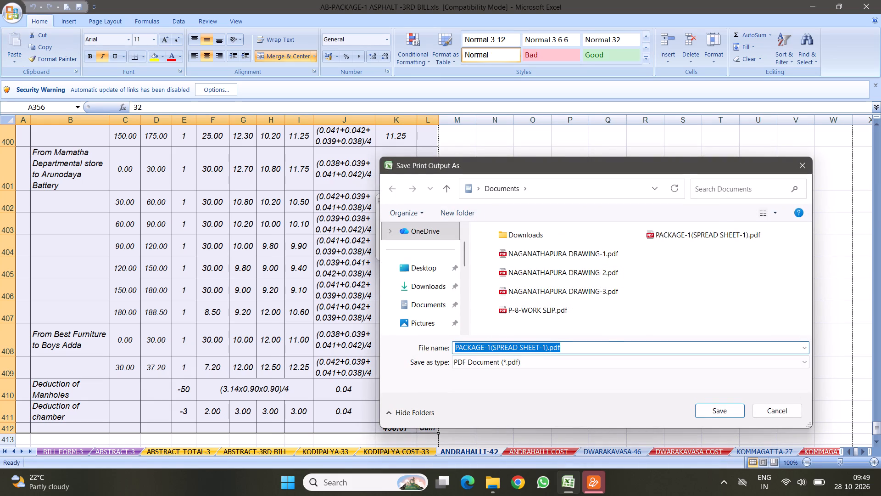
left_click(563, 349)
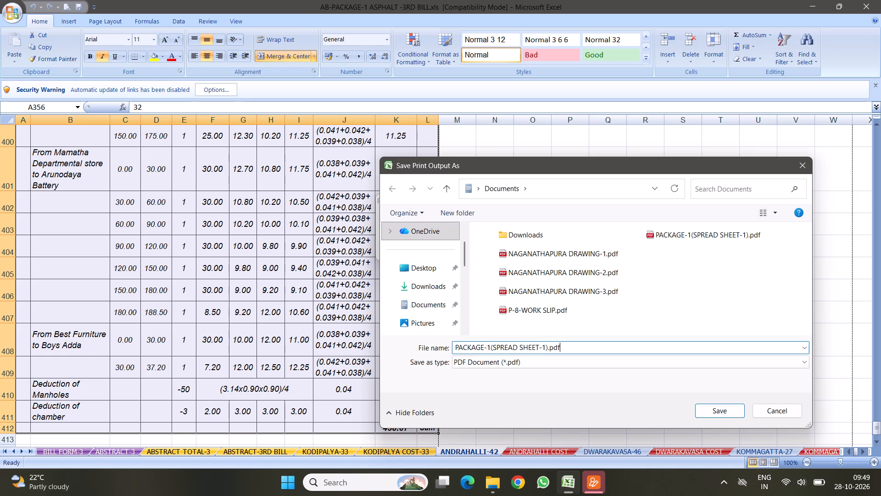
key("BackSpace")
key("BackSpace")
key("BackSpace")
key("BackSpace")
key("BackSpace")
key("BackSpace")
type("2)")
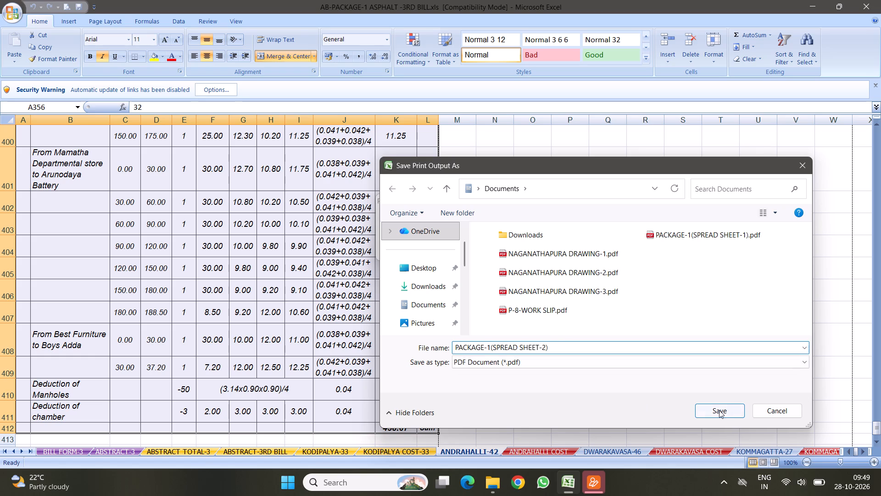
left_click(712, 409)
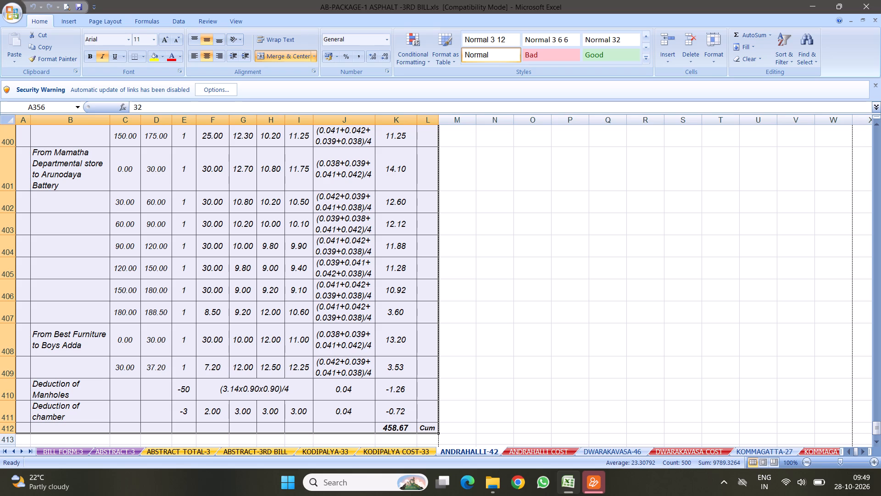
Open the DWARAKAVASA-46 sheet and locate the road surface measurements of Bituminous Concrete item 32 near its end.
double_click(16, 451)
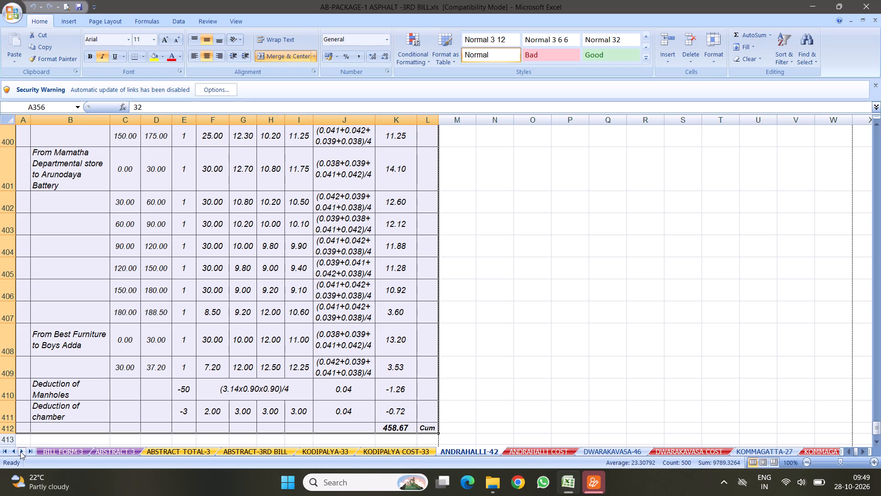
left_click(20, 451)
triple_click(20, 451)
left_click(20, 451)
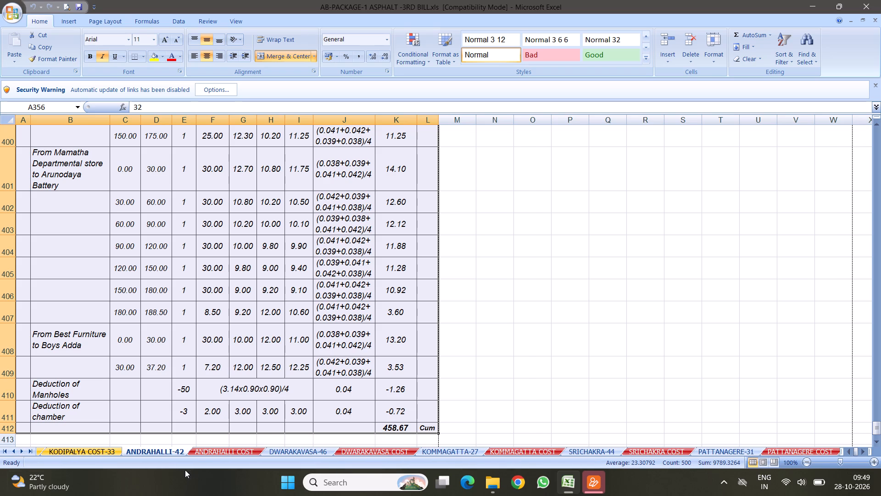
left_click(307, 451)
scroll(340, 326, "up", 4)
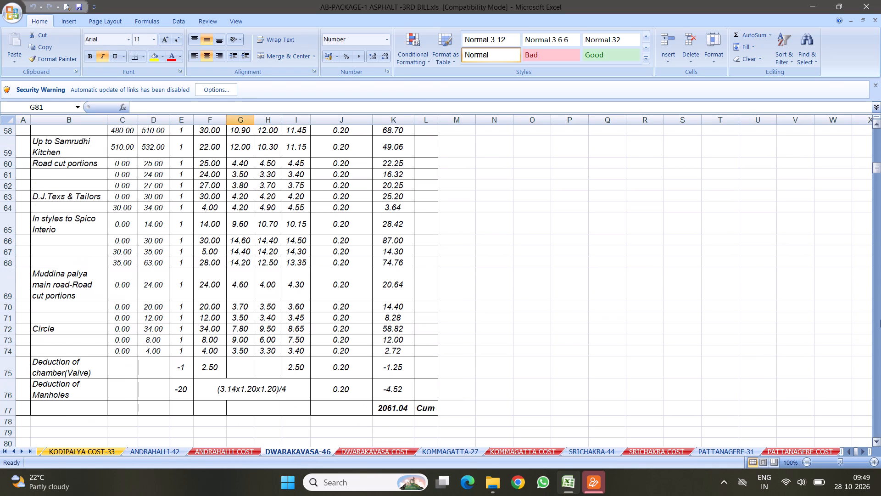
left_click_drag(876, 170, 859, 432)
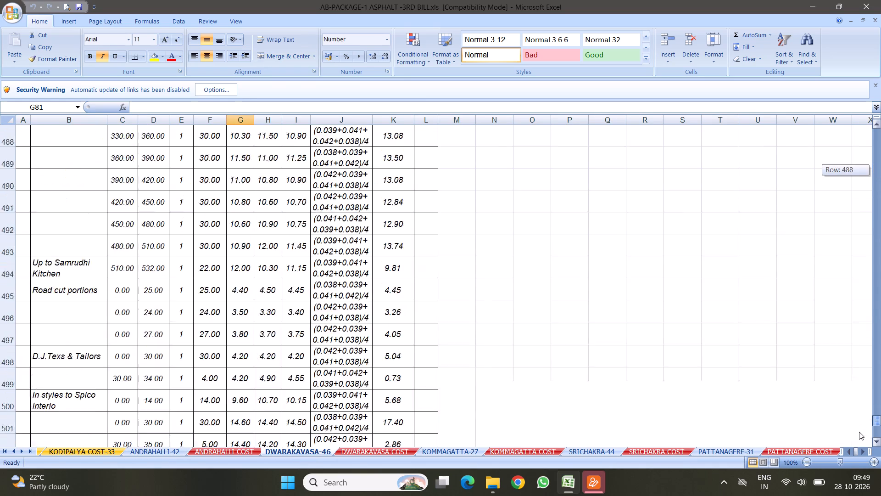
left_click_drag(859, 432, 864, 411)
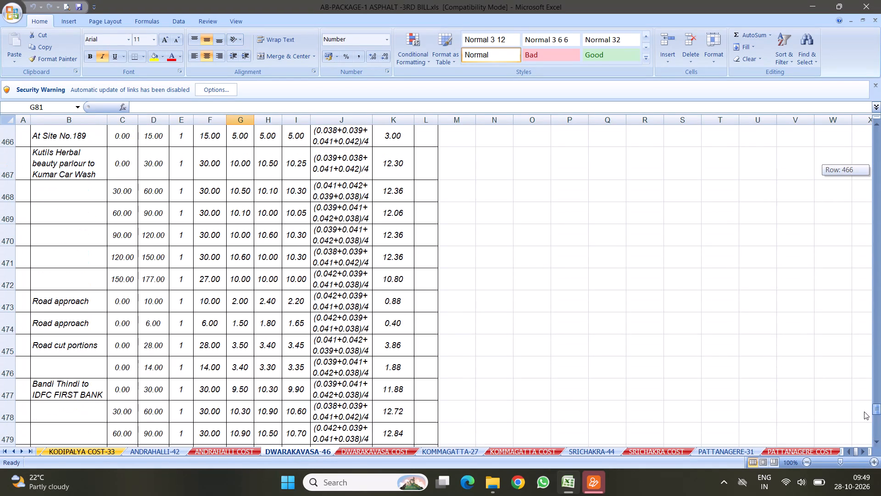
left_click_drag(864, 411, 864, 394)
scroll(218, 338, "down", 3)
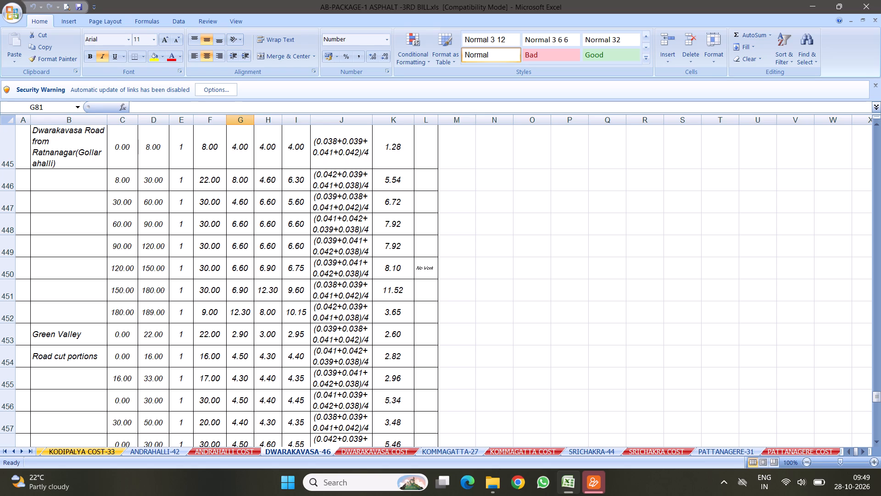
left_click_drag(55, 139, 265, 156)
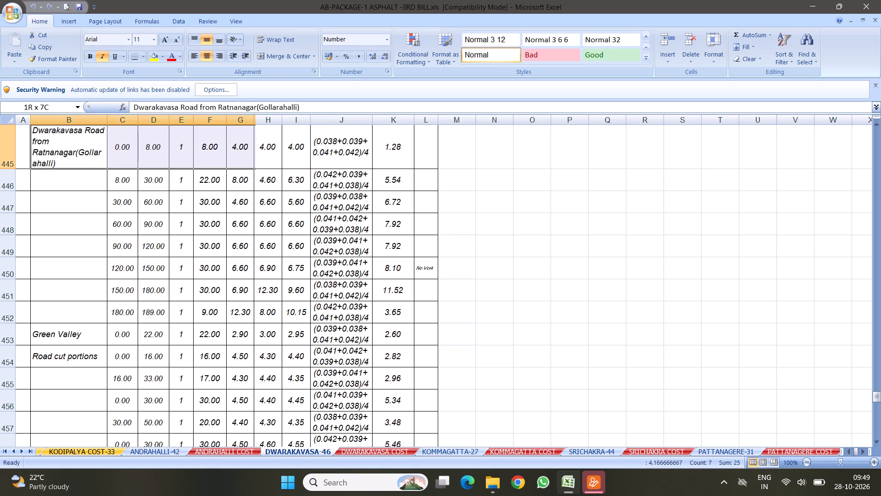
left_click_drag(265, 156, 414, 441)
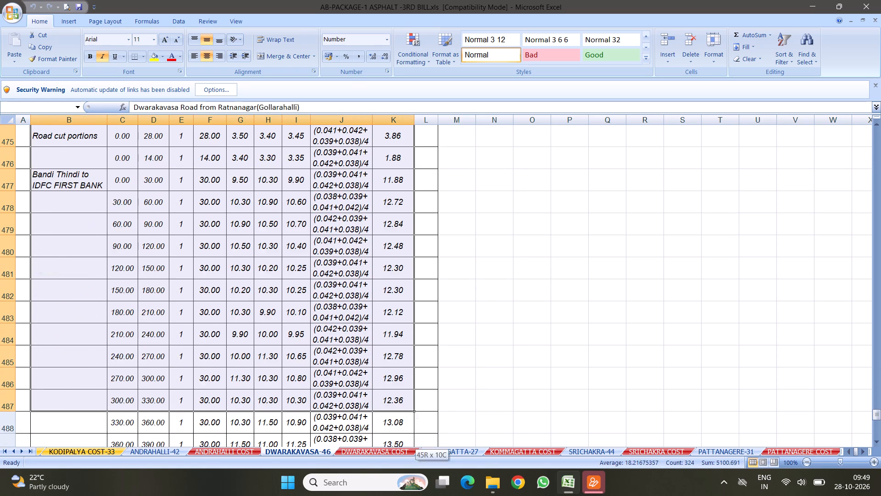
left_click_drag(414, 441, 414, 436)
Select DWARAKAVASA-46 item 32 with its description and Asphalt Road surface & Road Cut Portions measurements, from A442 through the total row at L512.
scroll(177, 250, "up", 15)
scroll(103, 286, "down", 3)
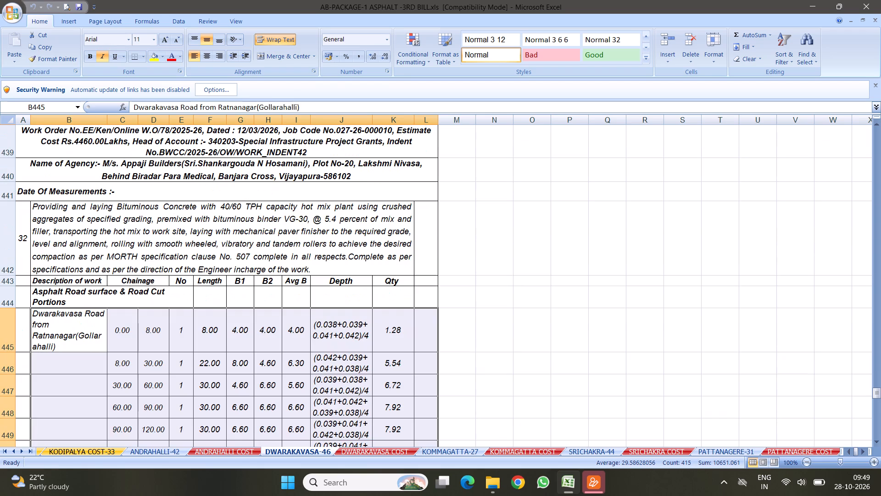
left_click_drag(21, 233, 439, 434)
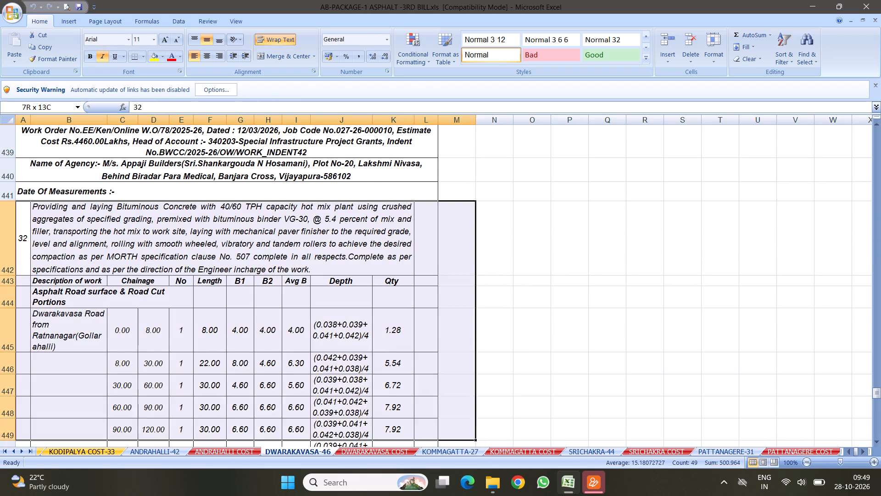
left_click_drag(439, 434, 435, 389)
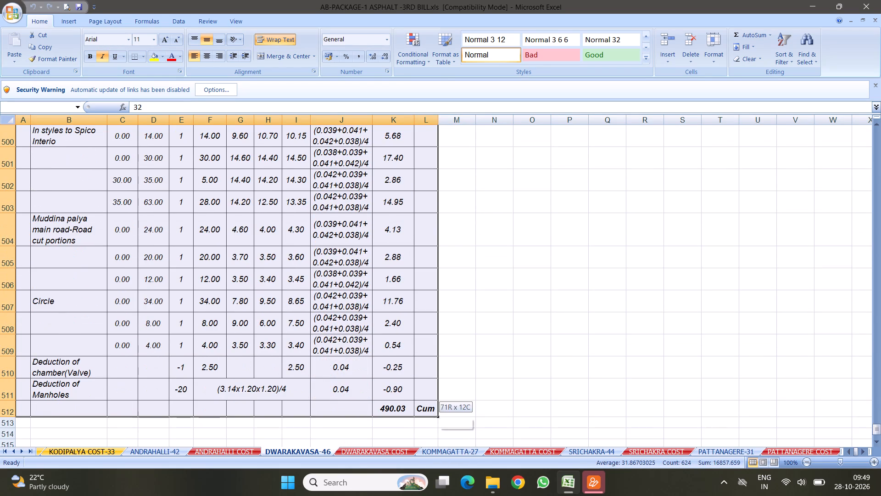
left_click_drag(435, 389, 424, 404)
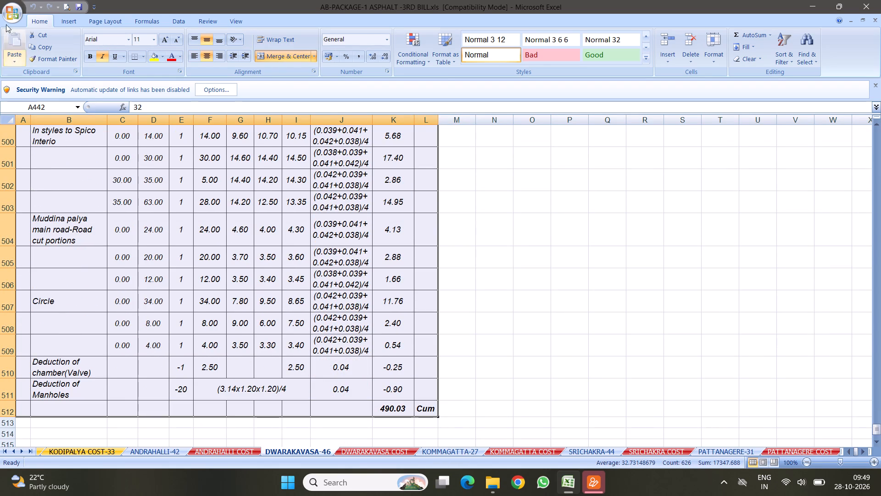
Preview printing only the selected DWARAKAVASA-46 item 32 range and look through its pages.
left_click(7, 13)
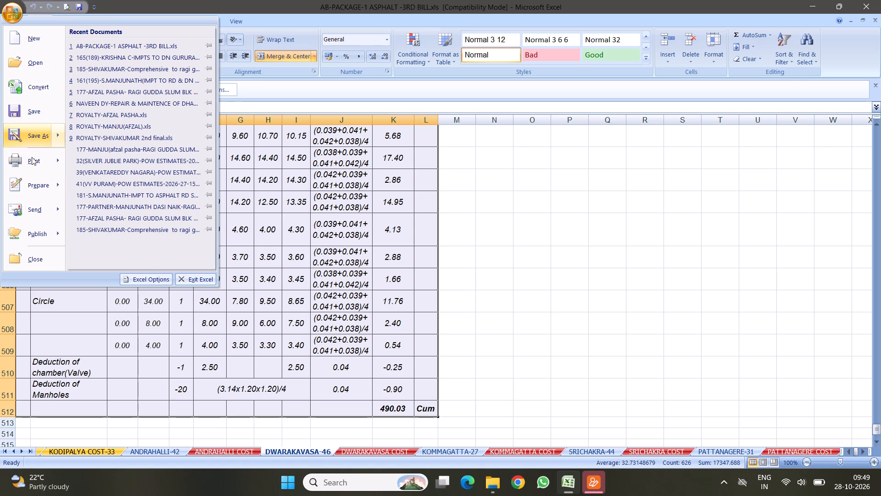
left_click(118, 114)
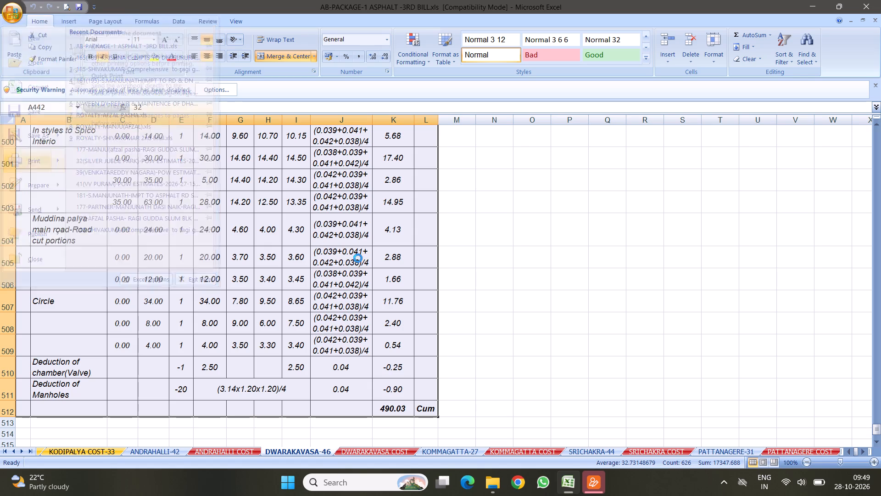
left_click(16, 44)
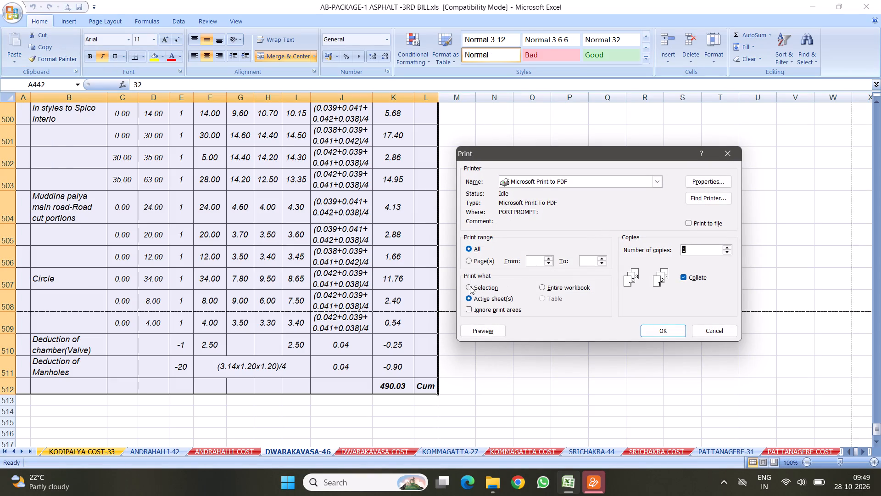
left_click(470, 286)
left_click(486, 330)
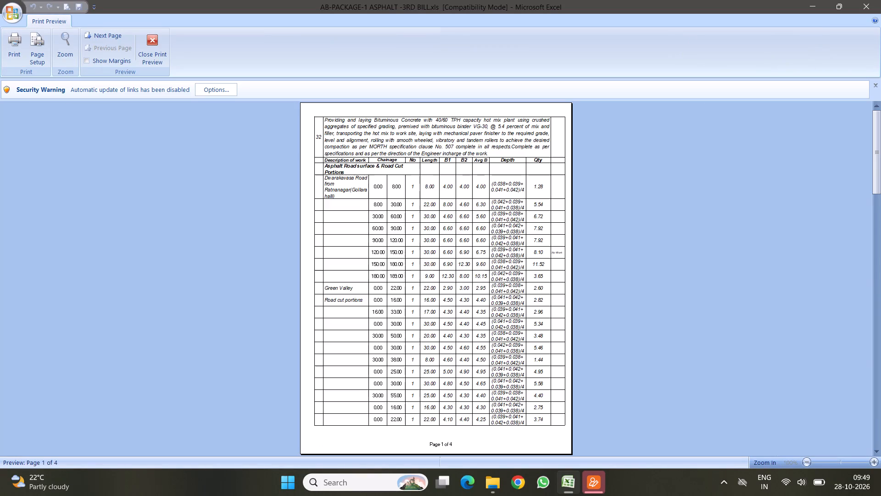
scroll(481, 282, "down", 13)
scroll(419, 220, "up", 2)
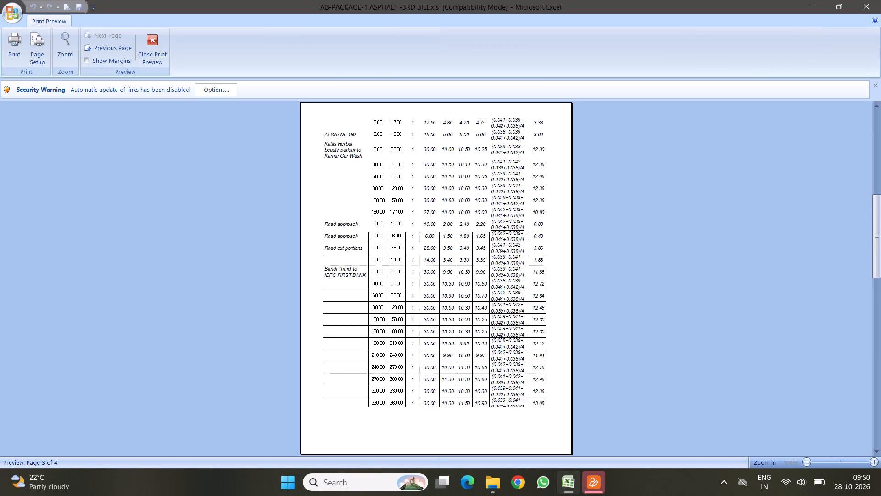
scroll(412, 235, "up", 8)
Print the previewed DWARAKAVASA-46 measurements to a PDF in Documents named PACKAGE-1(SPREAD SHEET-3).
left_click(12, 46)
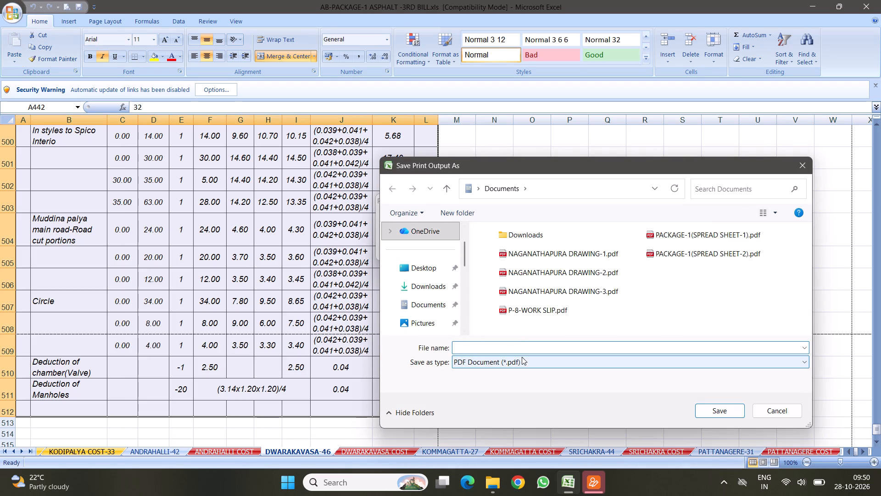
type("PA")
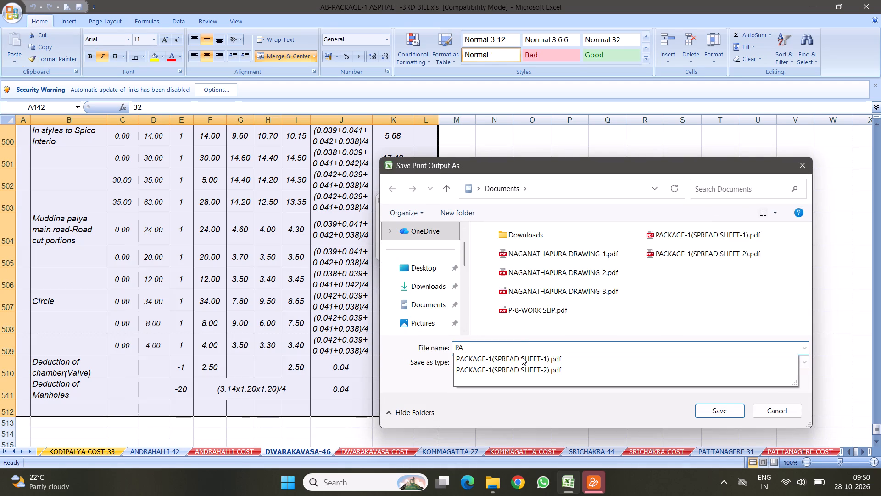
left_click(518, 369)
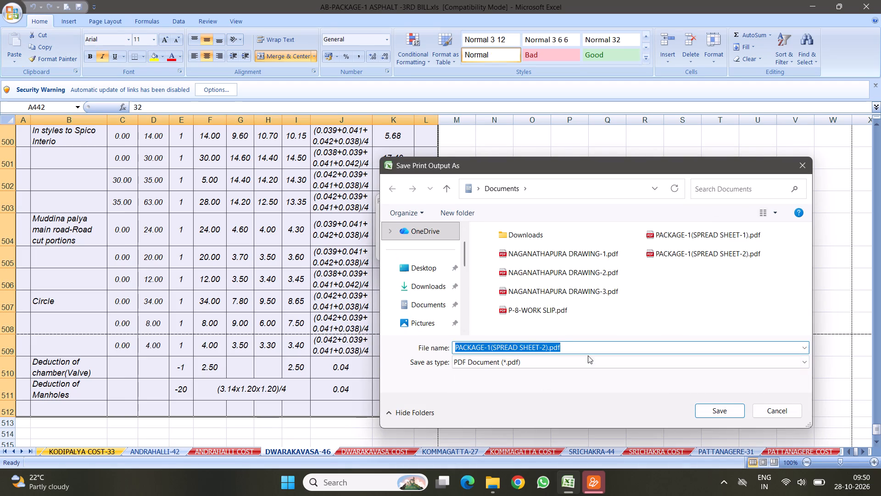
left_click(544, 346)
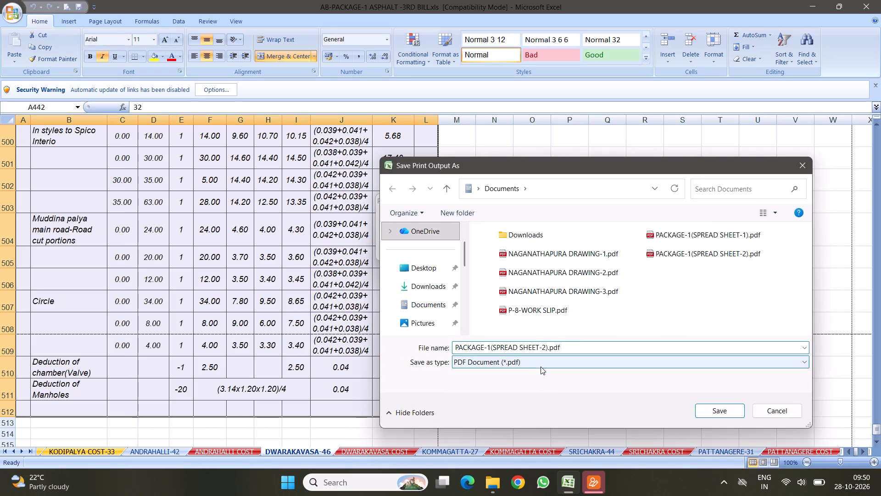
key("Right")
key("Right")
key("Right")
key("Right")
key("Right")
key("Right")
key("Right")
key("Right")
key("Right")
key("BackSpace")
key("BackSpace")
key("BackSpace")
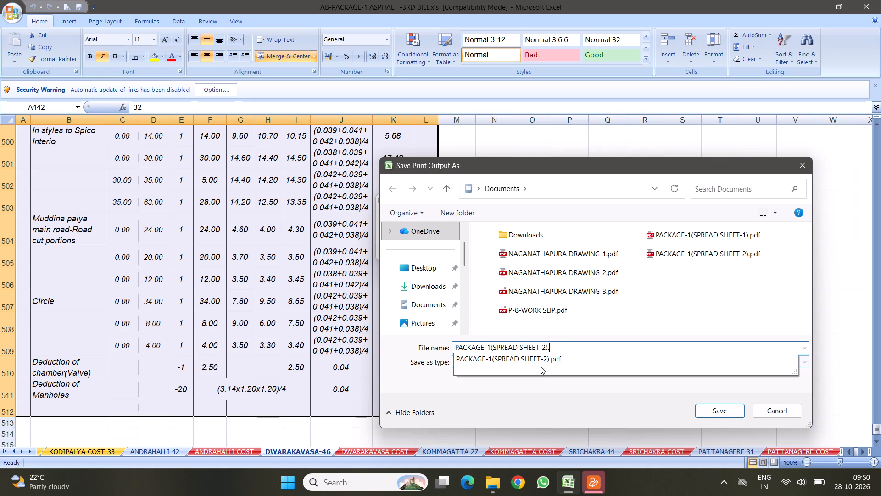
key("BackSpace")
key("BackSpace")
key("BackSpace")
type("3)")
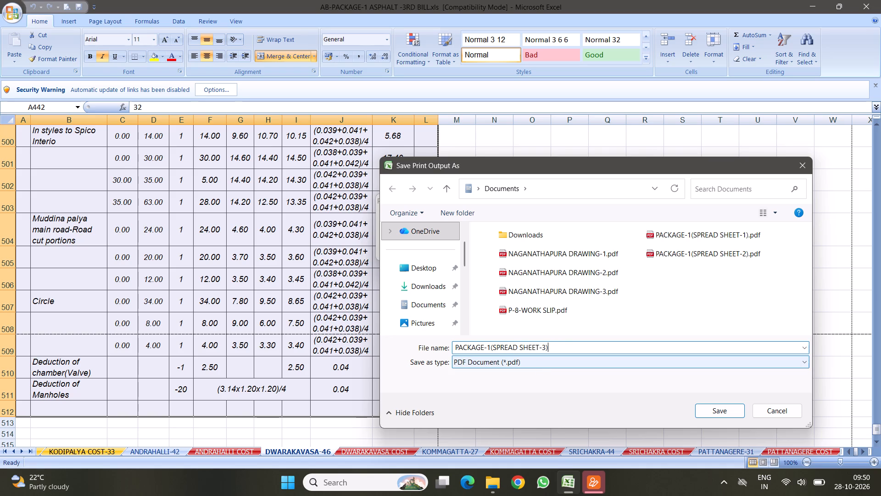
left_click(718, 410)
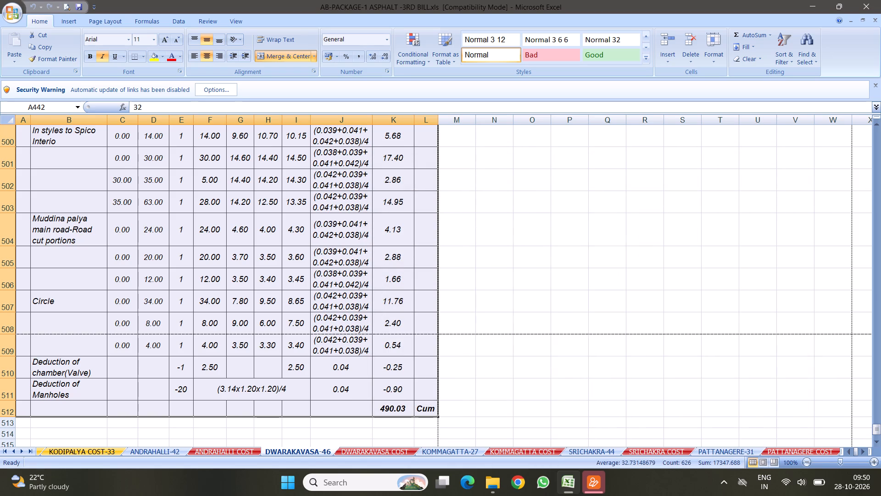
On the KOMMAGATTA-27 sheet, select Bituminous Concrete item 32 with its description and Asphalt Road surface measurements, from A1732 through the total row at L1833.
left_click(372, 451)
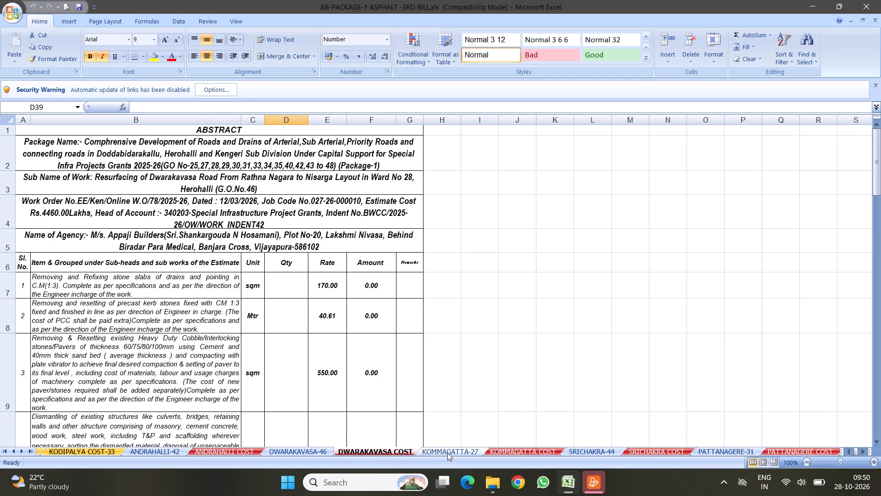
left_click(448, 452)
scroll(313, 312, "up", 3)
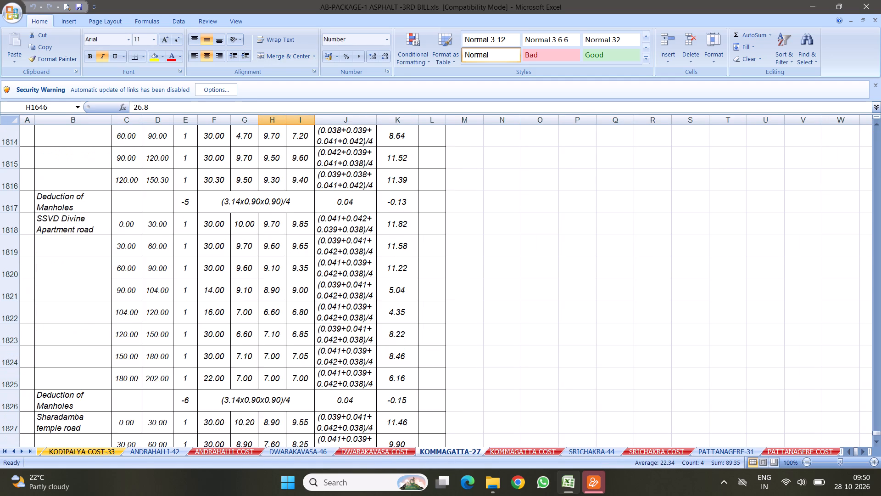
scroll(311, 312, "up", 19)
scroll(311, 312, "up", 5)
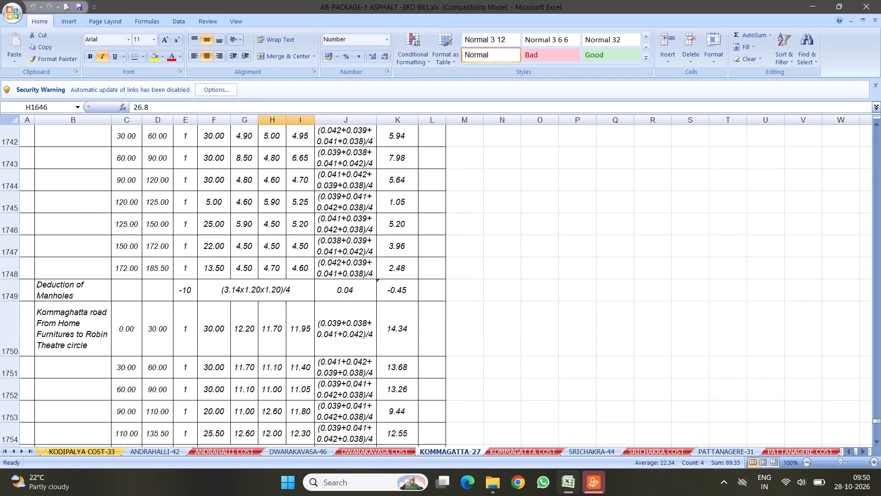
scroll(311, 312, "up", 7)
scroll(311, 312, "down", 2)
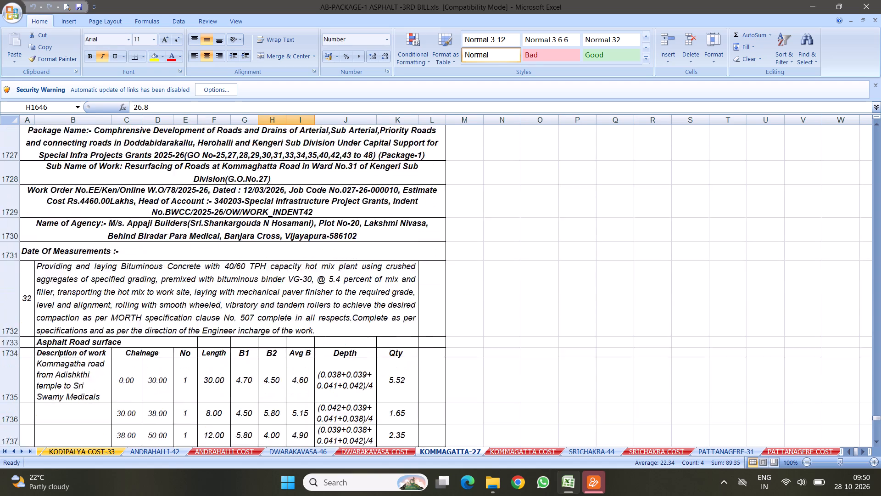
scroll(311, 312, "down", 3)
scroll(263, 258, "up", 2)
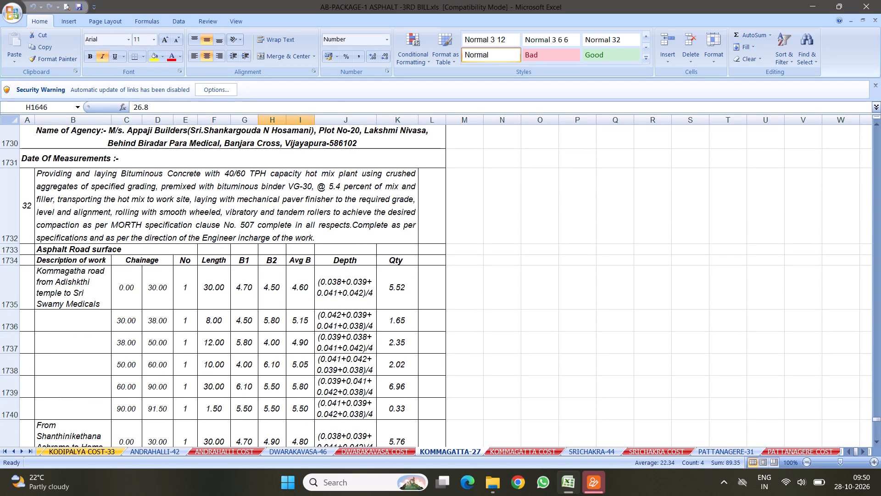
left_click_drag(27, 196, 414, 495)
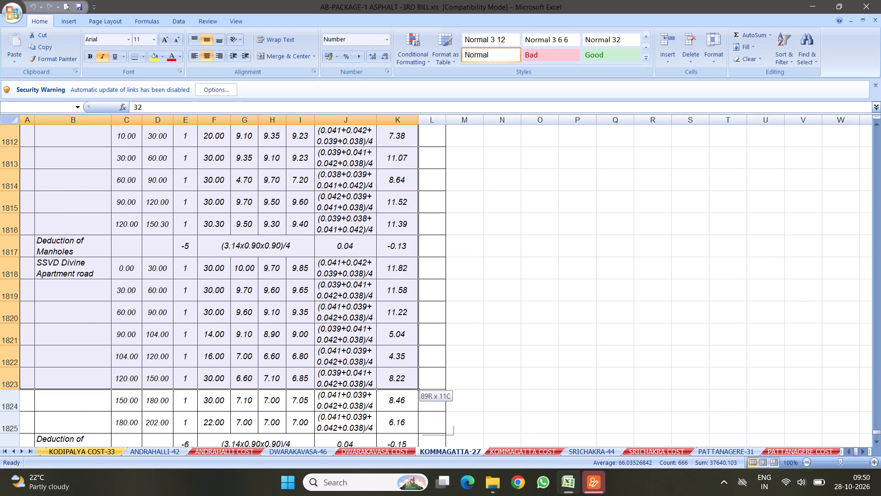
left_click_drag(414, 495, 425, 417)
Preview printing only the selected KOMMAGATTA-27 item 32 range and look through its pages.
left_click(14, 12)
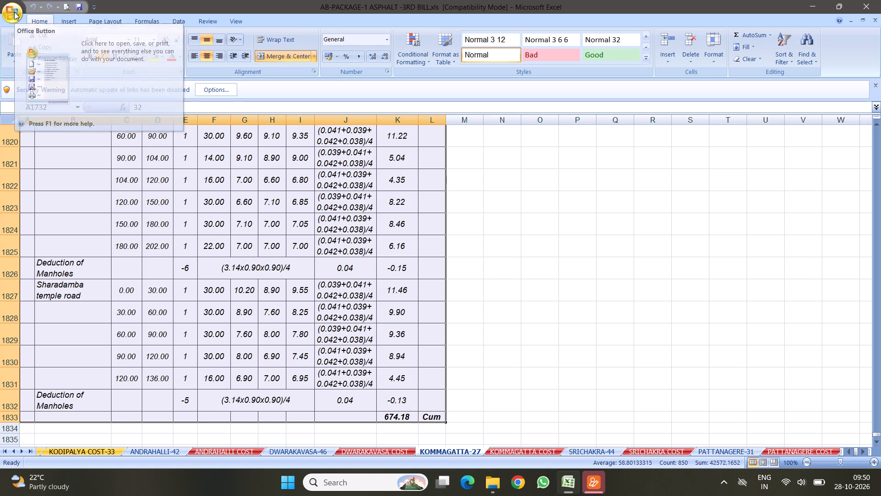
left_click(108, 114)
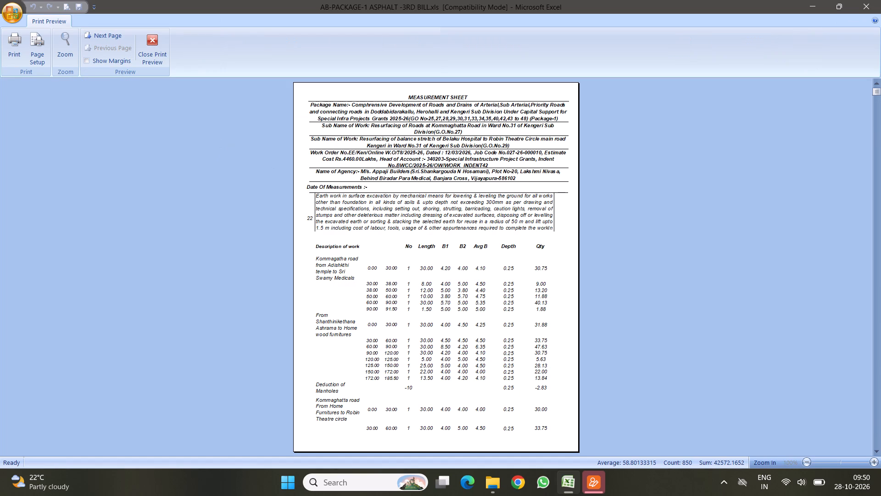
scroll(357, 202, "down", 5)
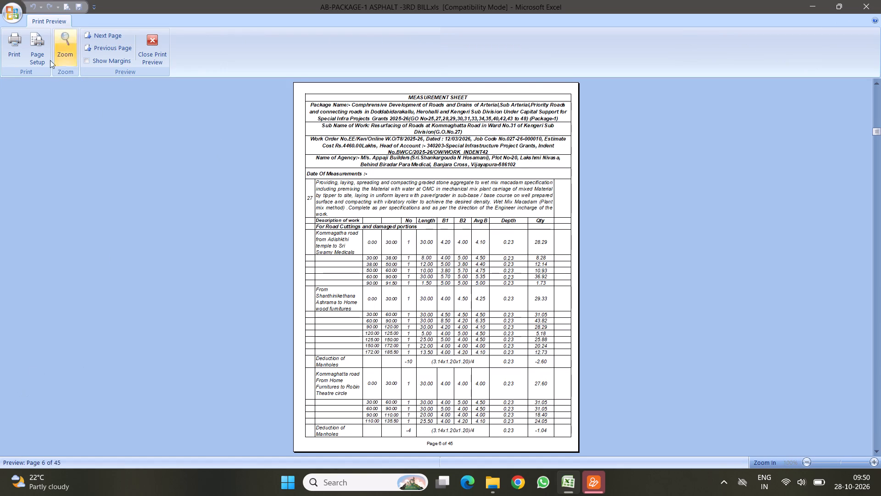
left_click(15, 47)
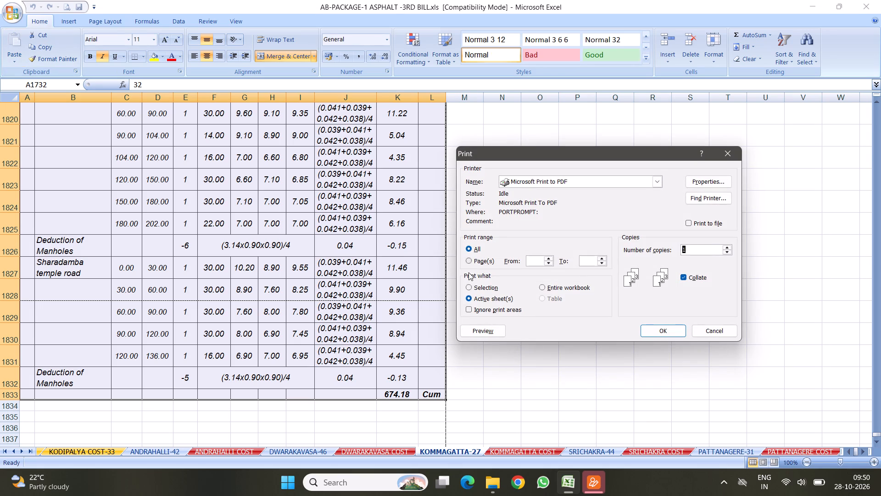
left_click(469, 288)
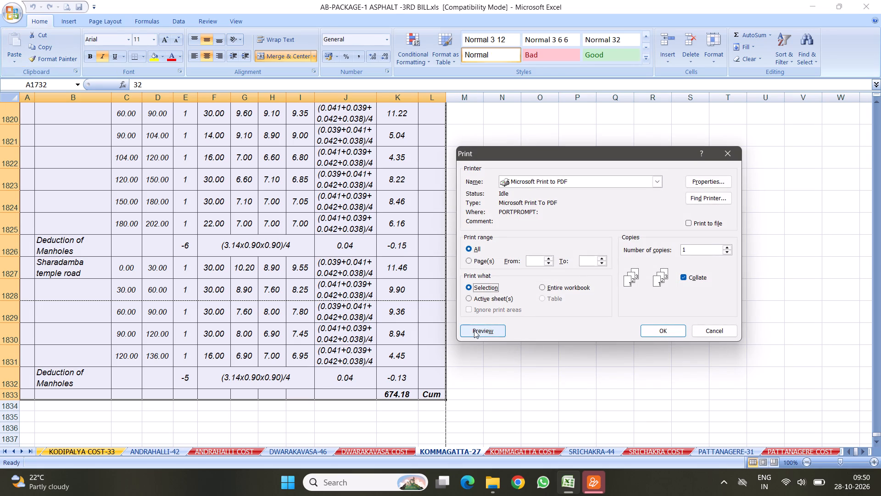
left_click(474, 330)
scroll(429, 250, "down", 13)
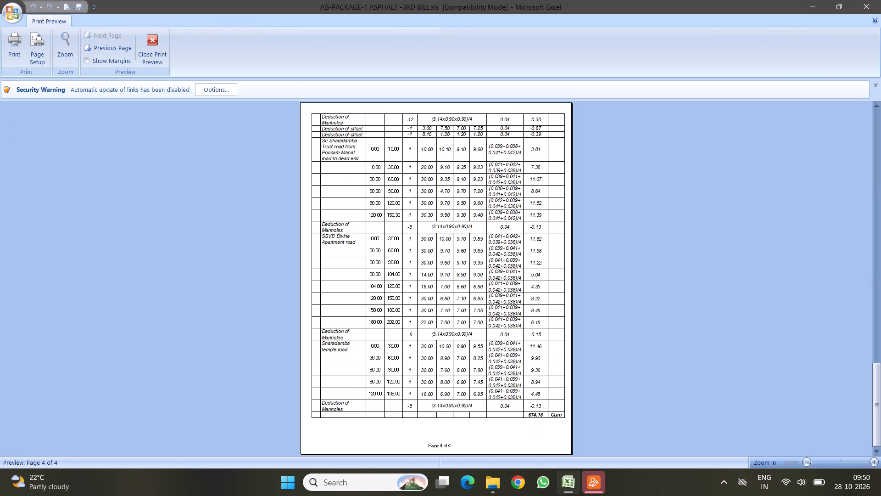
Print the previewed KOMMAGATTA-27 measurements to a PDF in Documents named PACKAGE-1(SPREAD SHEET-4).
left_click(13, 46)
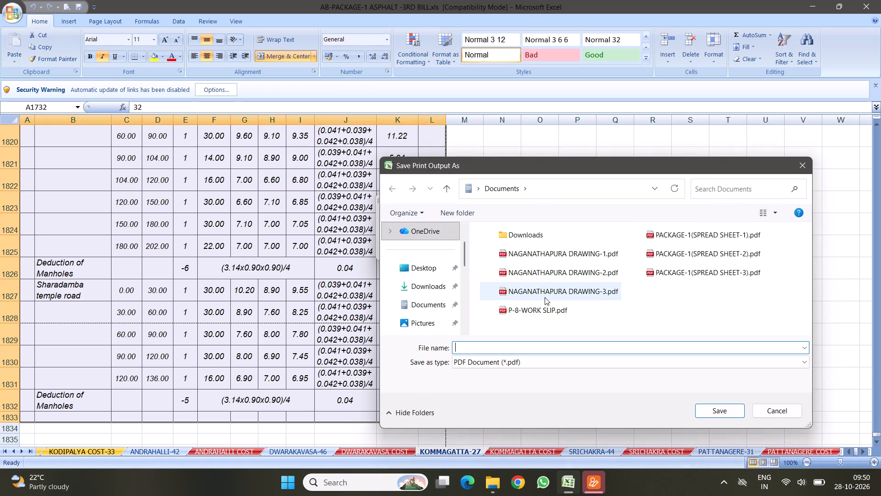
key("p")
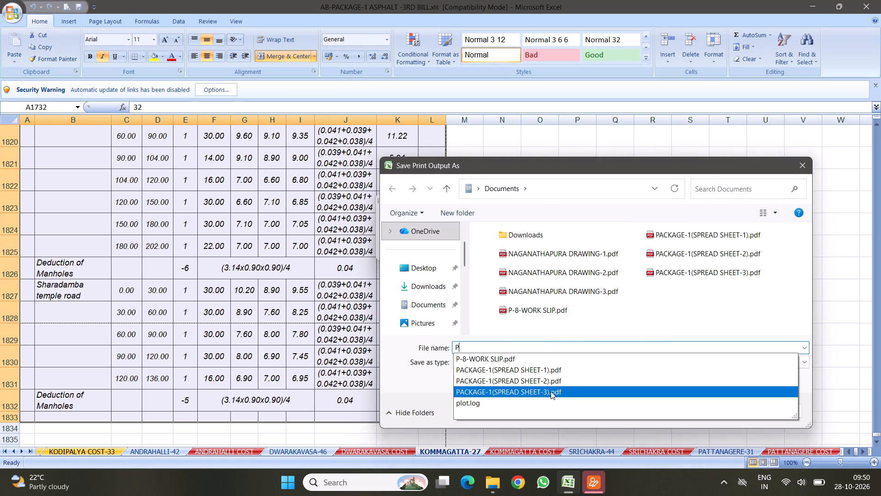
left_click(549, 392)
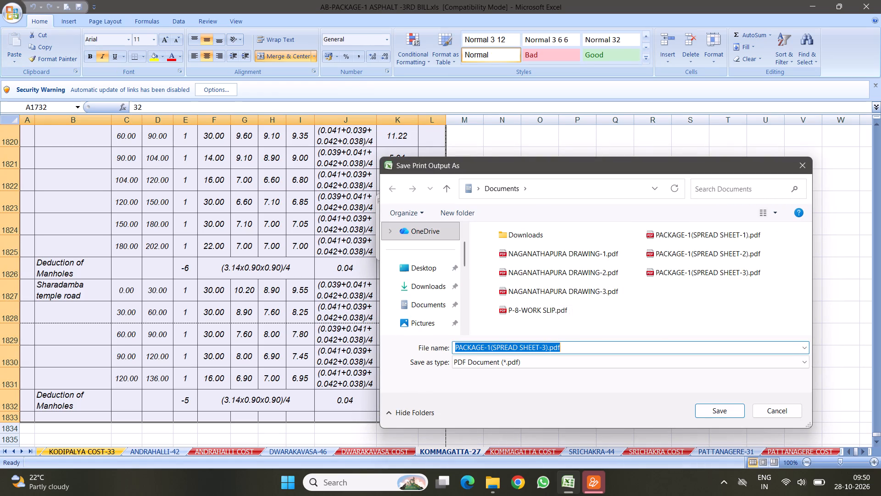
left_click(543, 349)
key("Right")
key("BackSpace")
key("4")
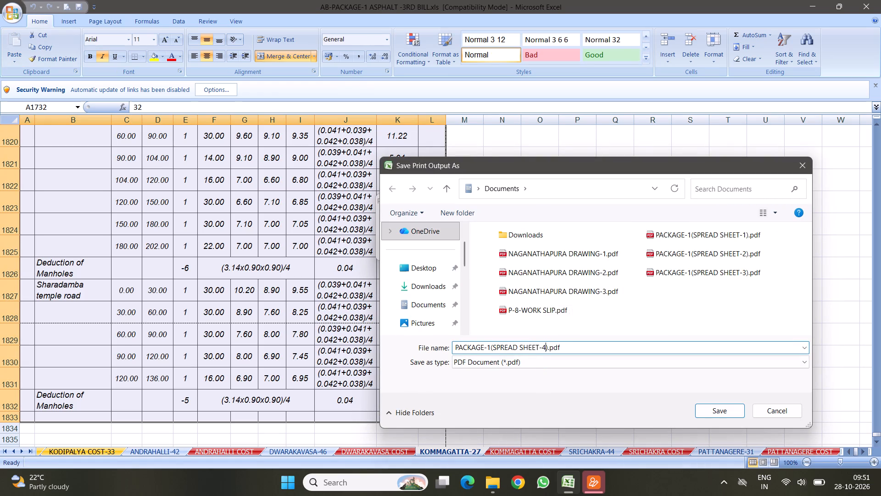
left_click(713, 410)
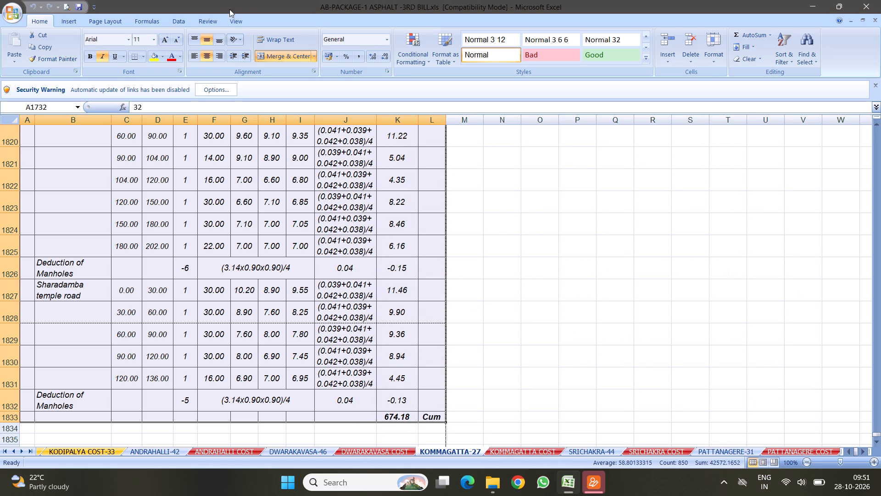
On the SRICHAKRA-44 sheet, select plain cement concrete pavement item 25 with its description and Road surface measurements, from A130 through the total row at L154.
left_click(515, 454)
left_click(591, 451)
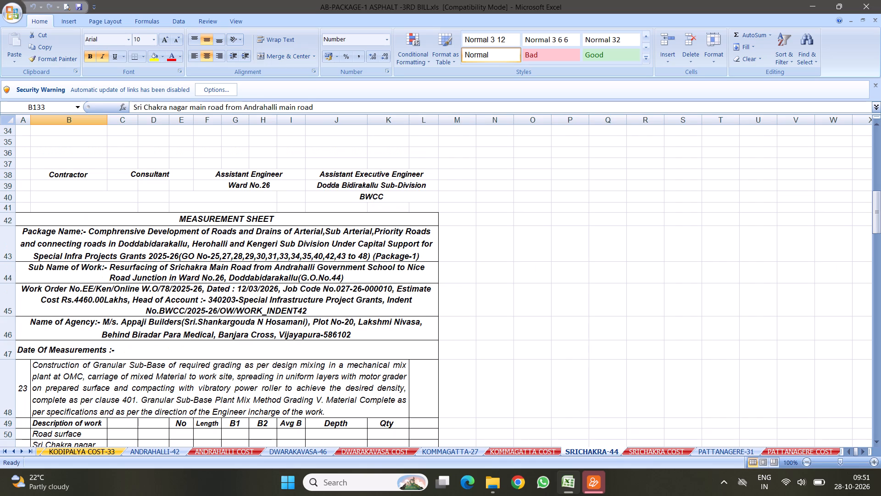
scroll(585, 293, "down", 7)
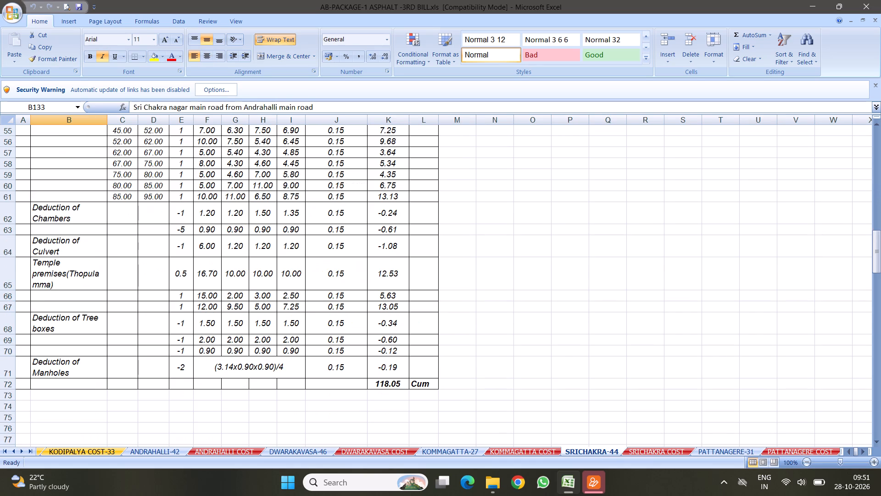
left_click_drag(879, 254, 876, 390)
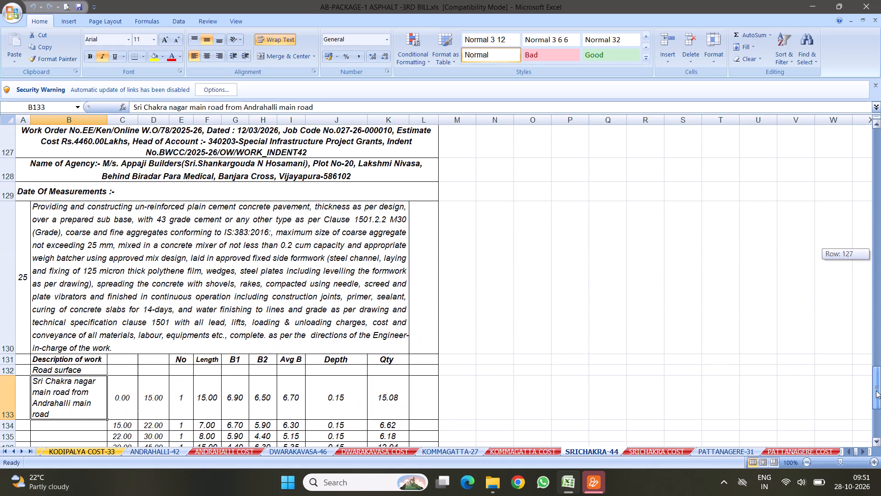
left_click_drag(876, 390, 872, 422)
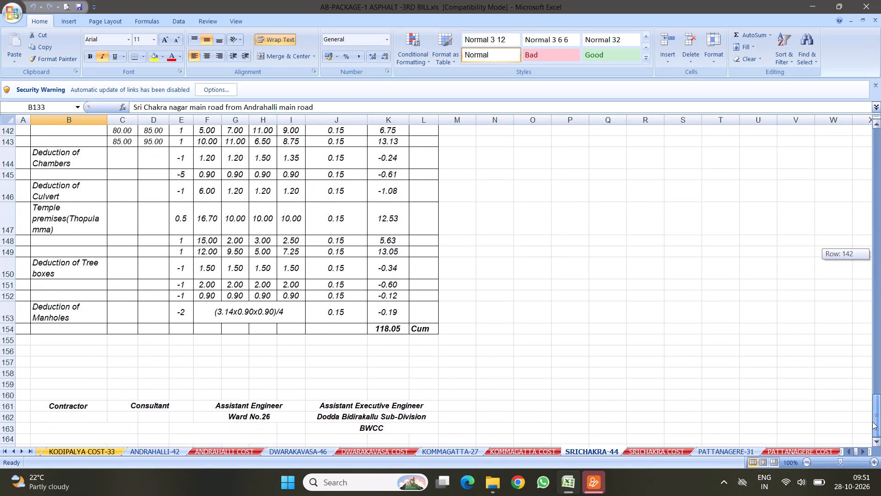
left_click_drag(872, 422, 880, 389)
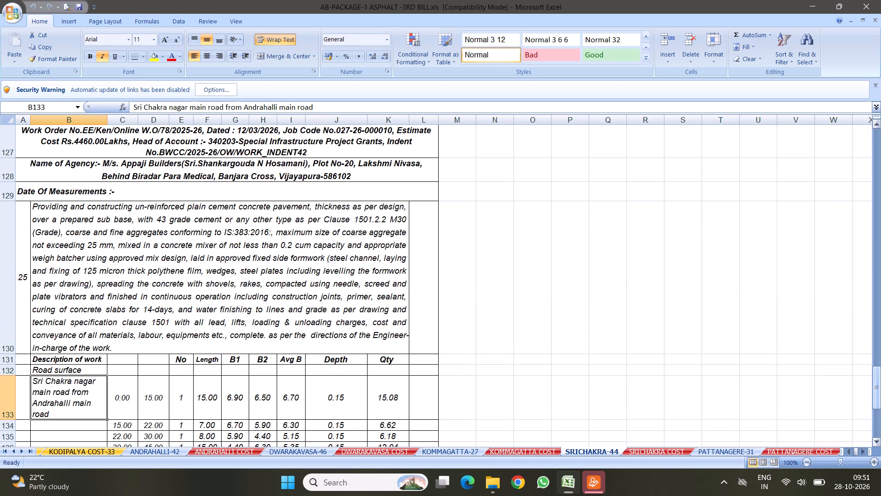
left_click_drag(20, 224, 406, 495)
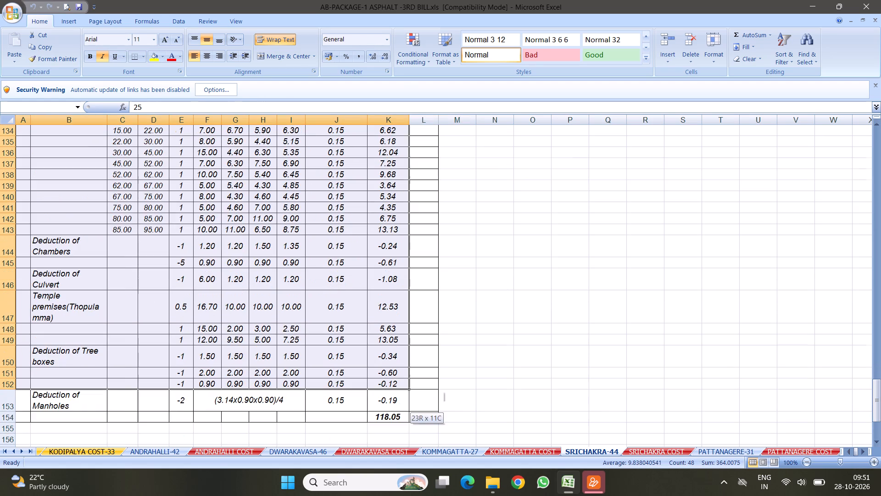
left_click_drag(406, 495, 416, 415)
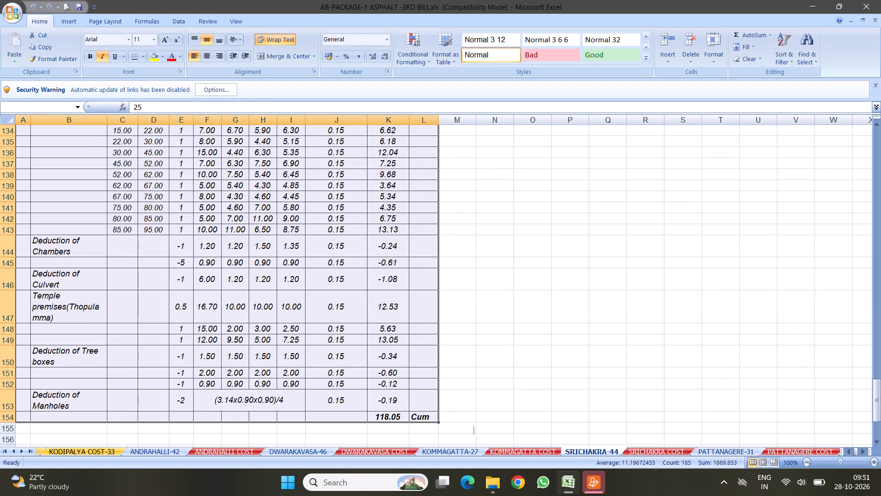
right_click(213, 206)
left_click(464, 236)
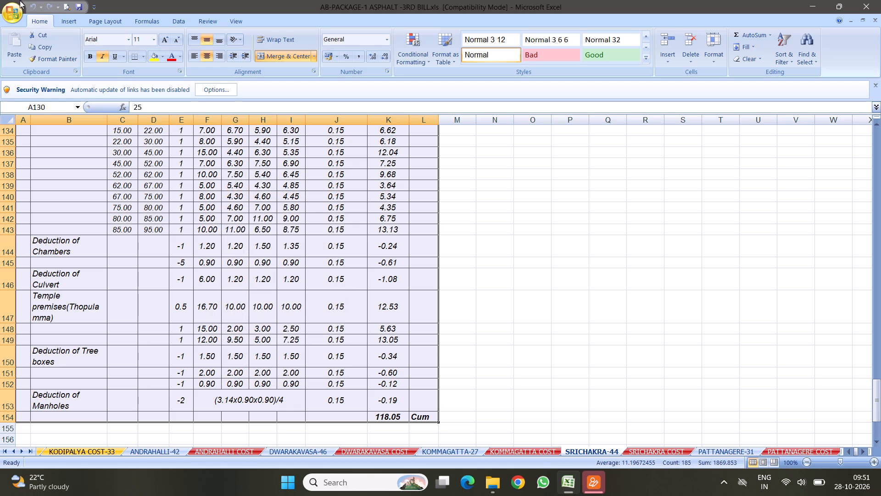
Preview printing only the selected SRICHAKRA-44 item 25 range and check its page.
left_click(15, 10)
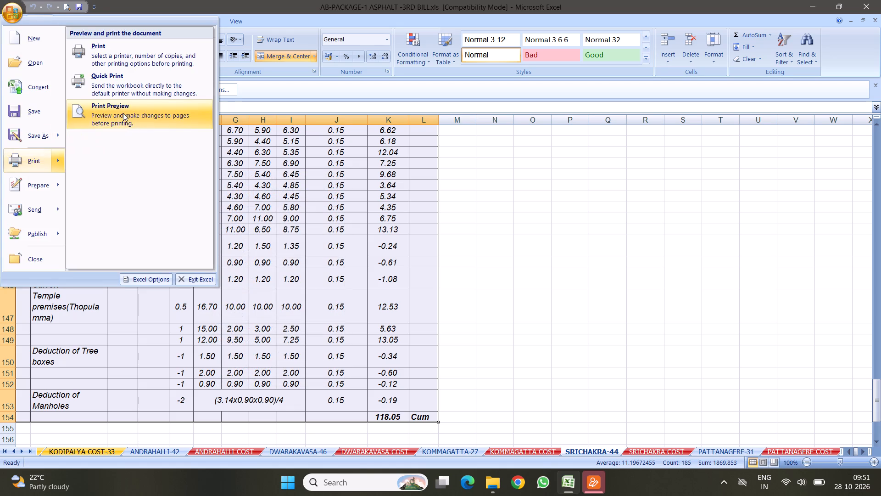
left_click(123, 113)
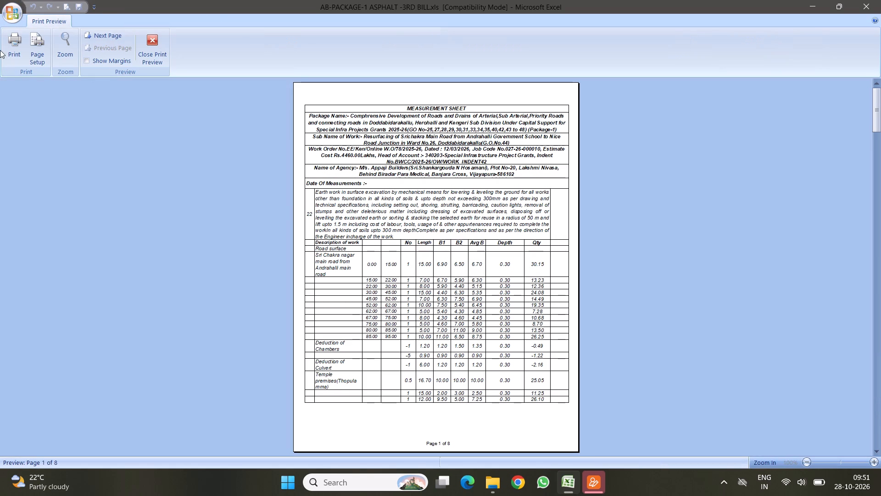
left_click(13, 45)
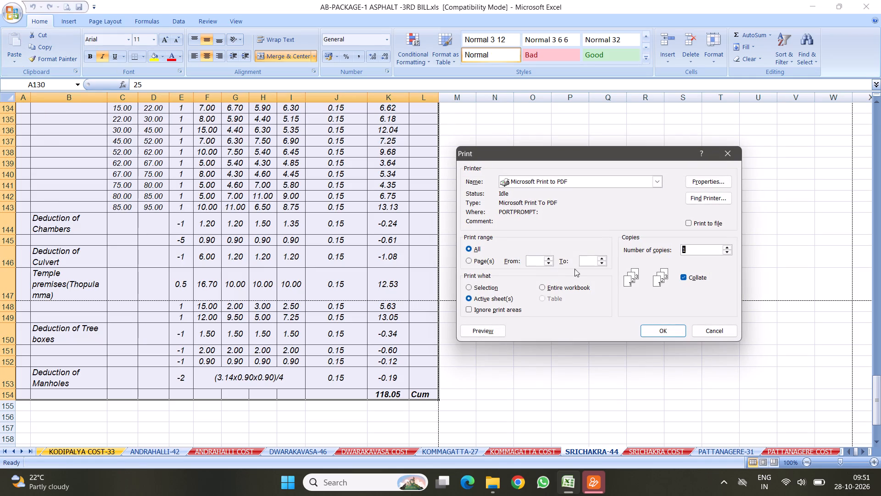
left_click(468, 286)
left_click(480, 333)
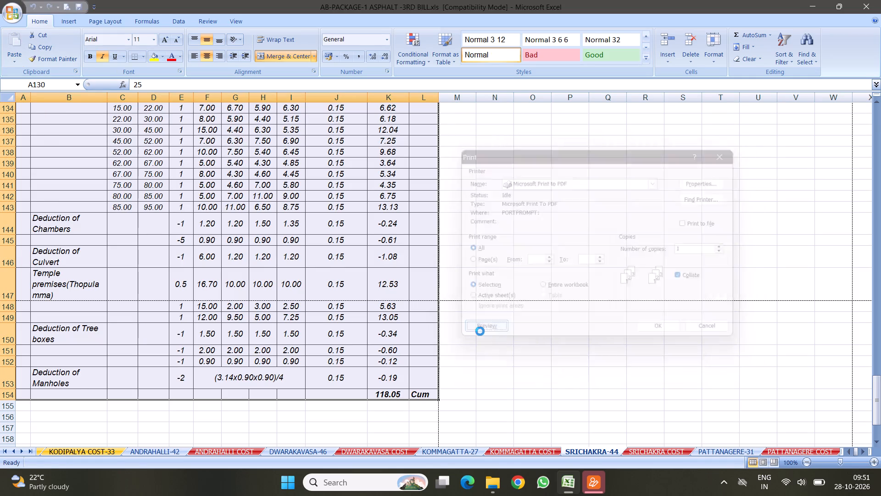
scroll(508, 291, "down", 5)
scroll(469, 249, "down", 4)
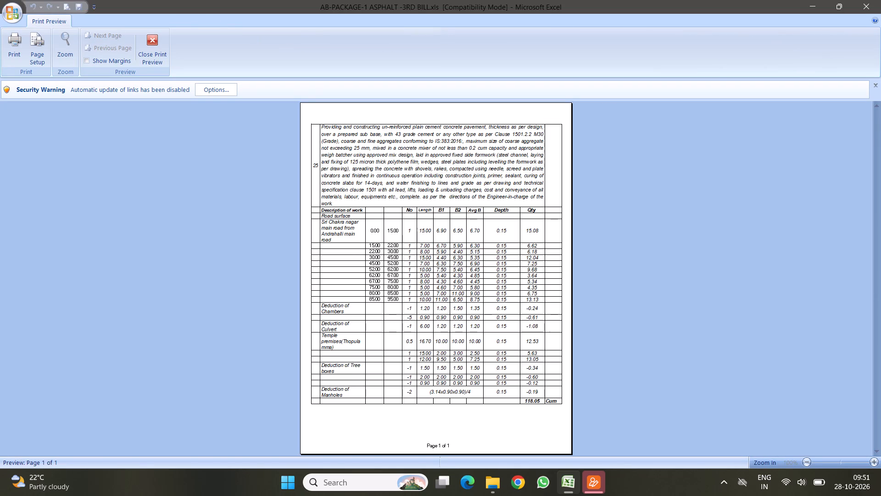
Print the previewed SRICHAKRA-44 measurements to a PDF in Documents named PACKAGE-1(SPREAD SHEET-5).
left_click(15, 50)
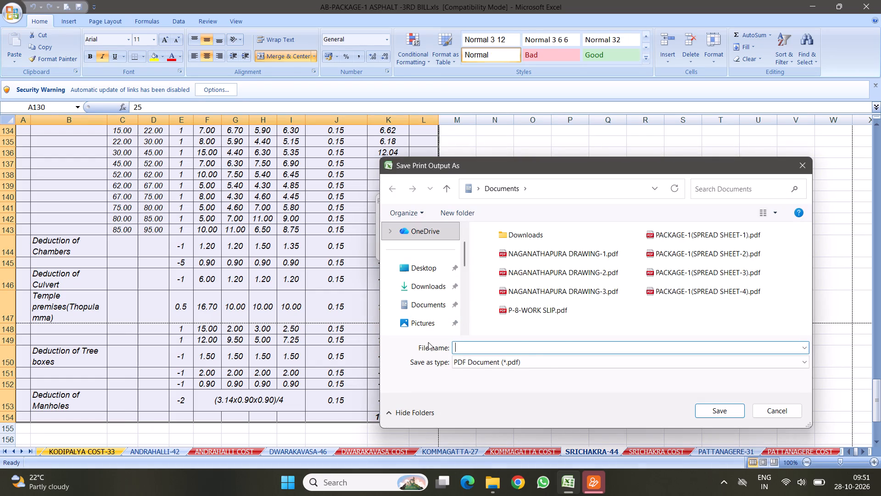
type("PA")
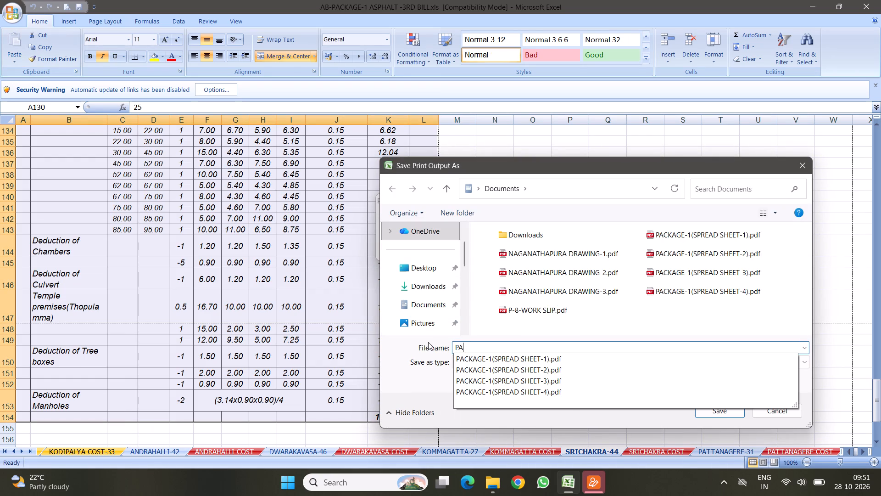
left_click(538, 393)
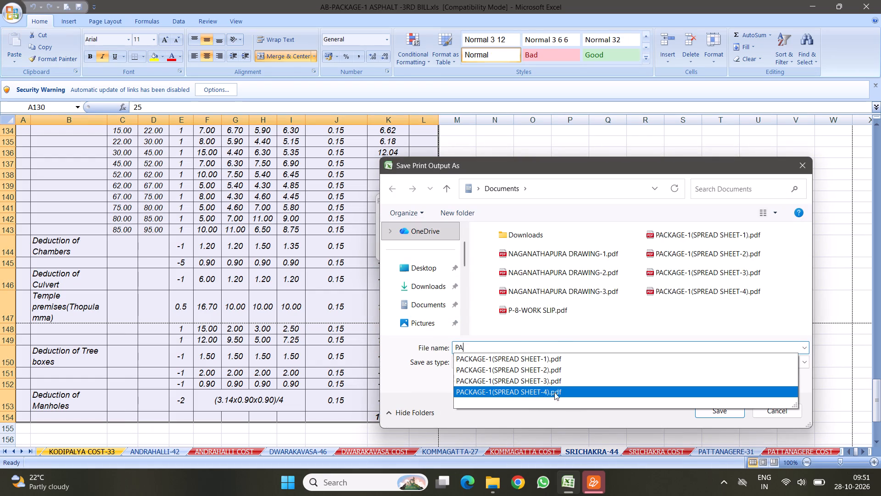
left_click(545, 347)
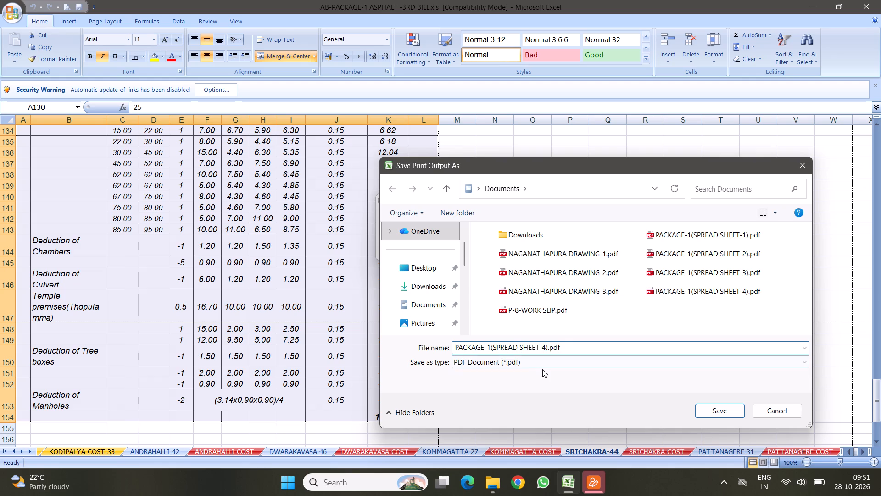
key("BackSpace")
key("5")
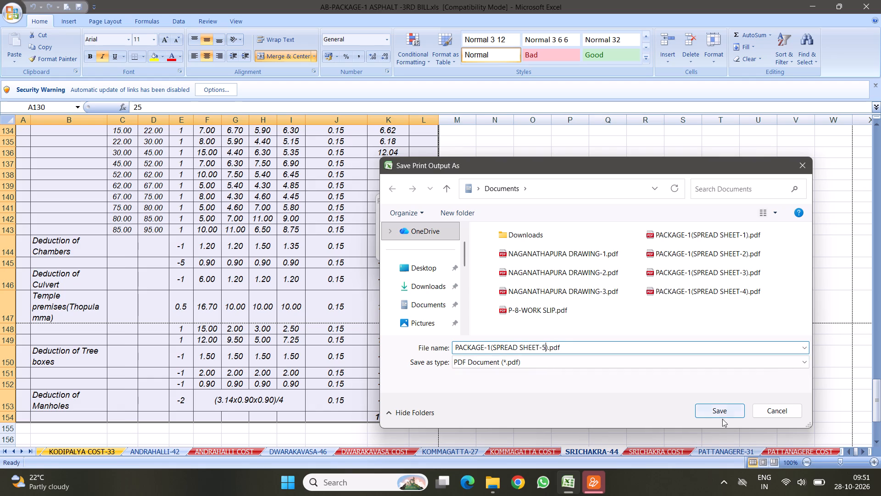
left_click(715, 412)
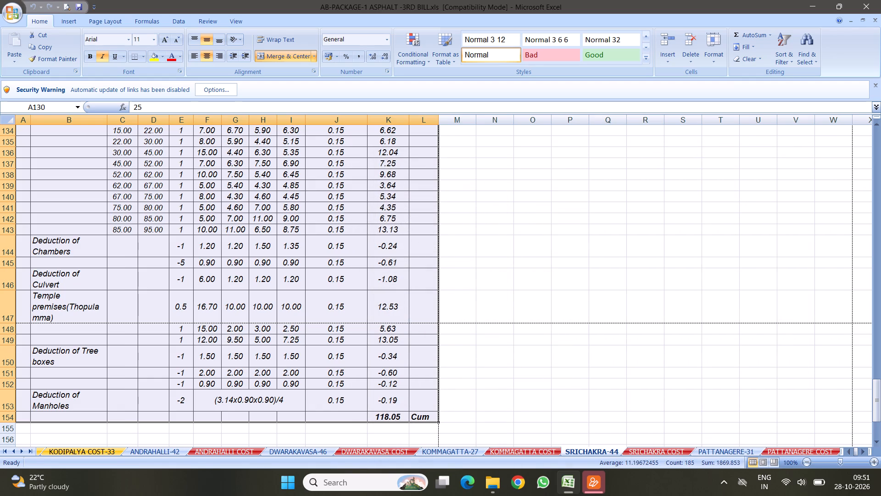
On the PATTANAGERE-31 sheet, select Bituminous Concrete item 32 with its description and Asphalt Road surface measurements, from A1546 through the total row at L1628.
triple_click(22, 451)
double_click(22, 451)
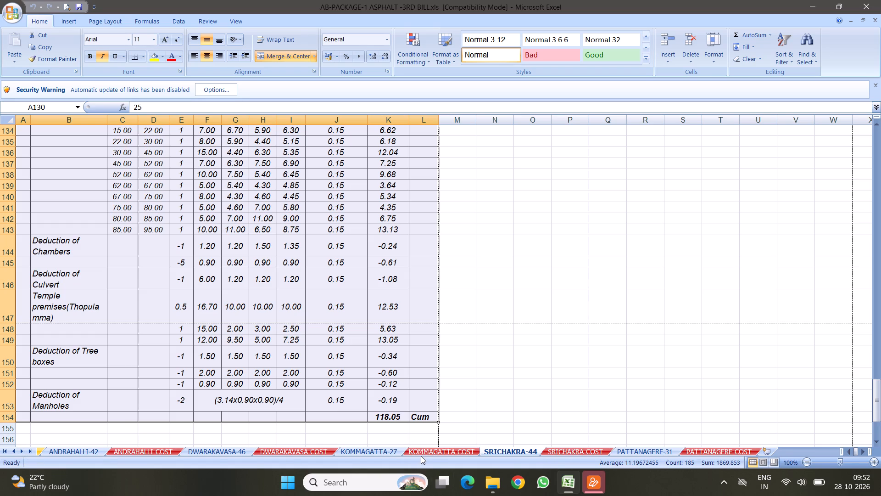
left_click(586, 451)
left_click(637, 451)
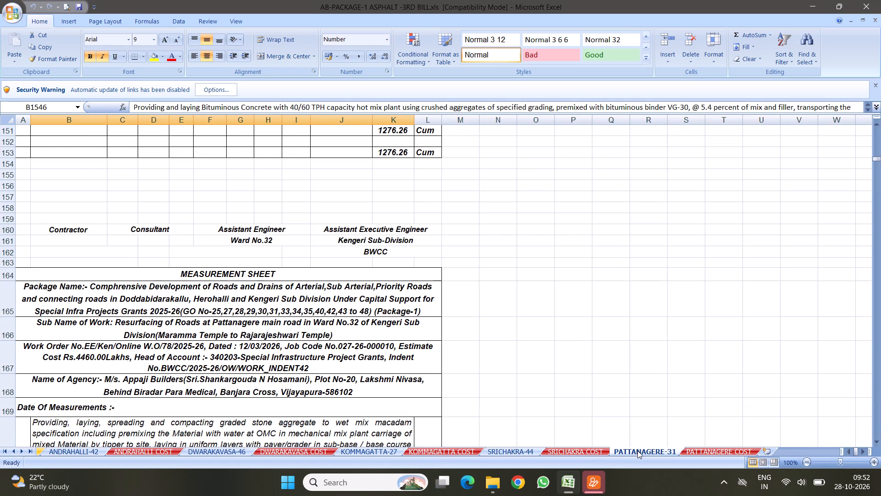
scroll(445, 305, "down", 3)
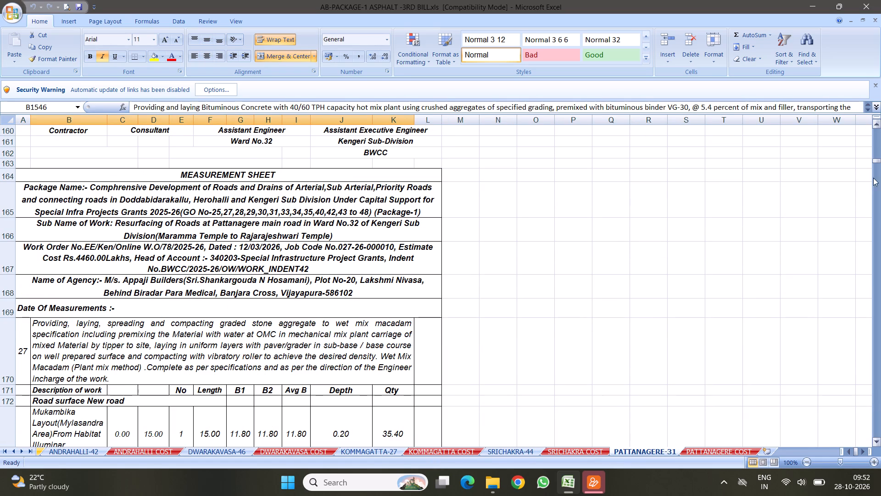
left_click_drag(876, 161, 872, 451)
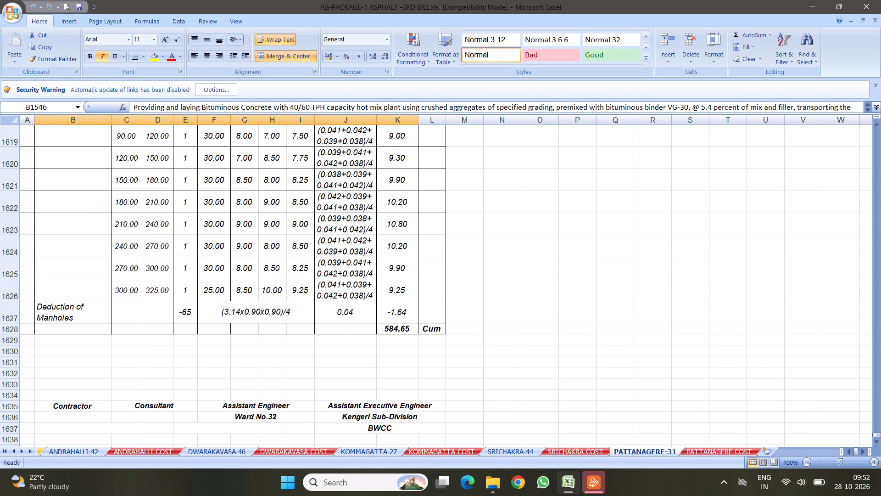
scroll(361, 343, "up", 19)
scroll(364, 327, "up", 6)
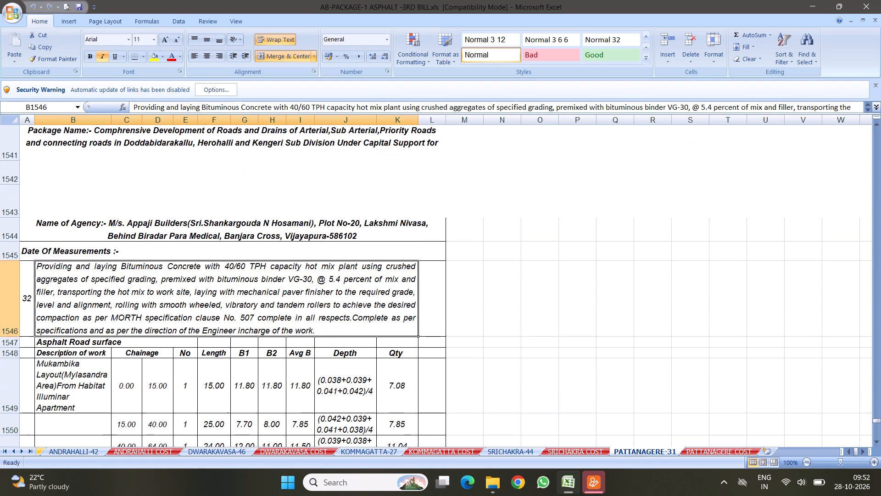
scroll(364, 327, "up", 2)
scroll(306, 345, "down", 2)
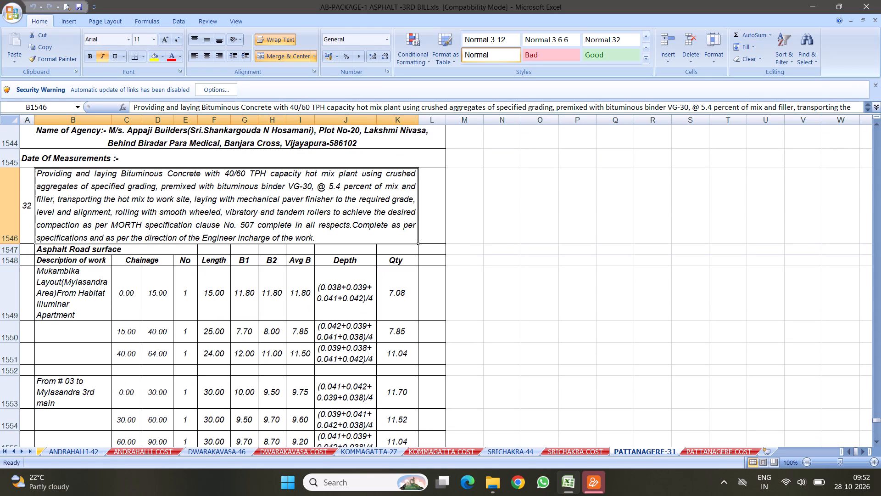
left_click_drag(22, 217, 422, 466)
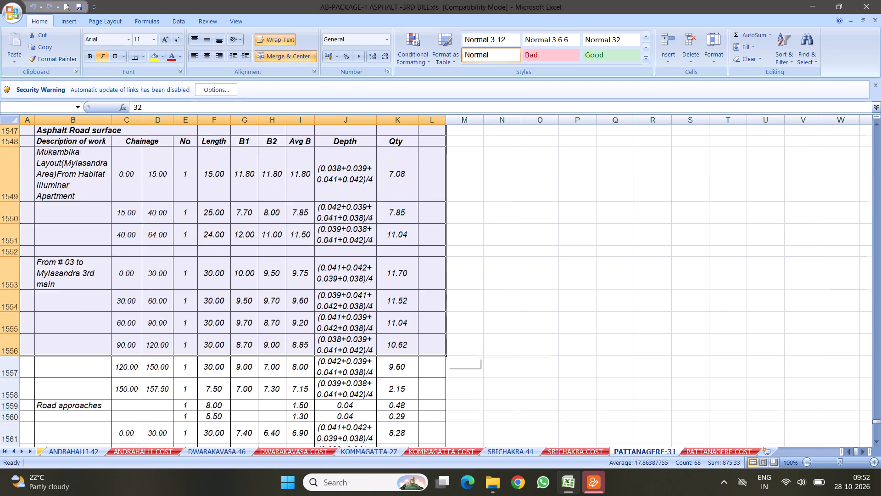
left_click_drag(422, 466, 416, 391)
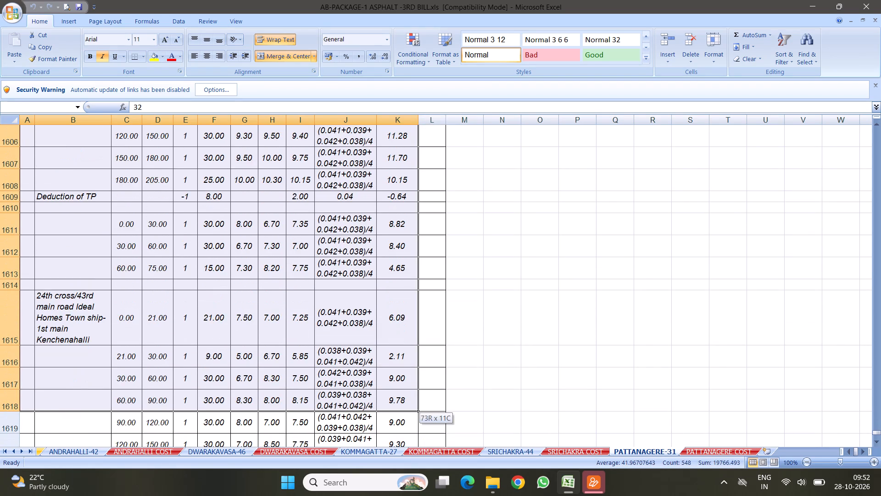
left_click_drag(416, 391, 411, 355)
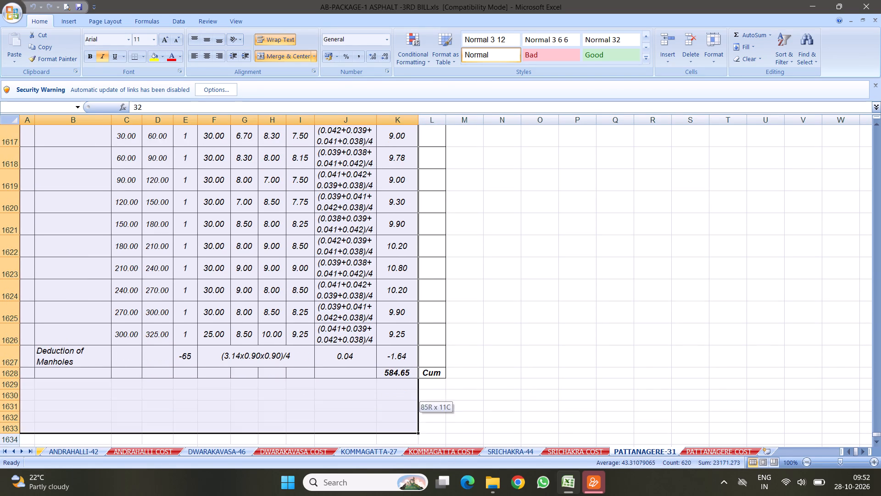
left_click_drag(411, 355, 432, 370)
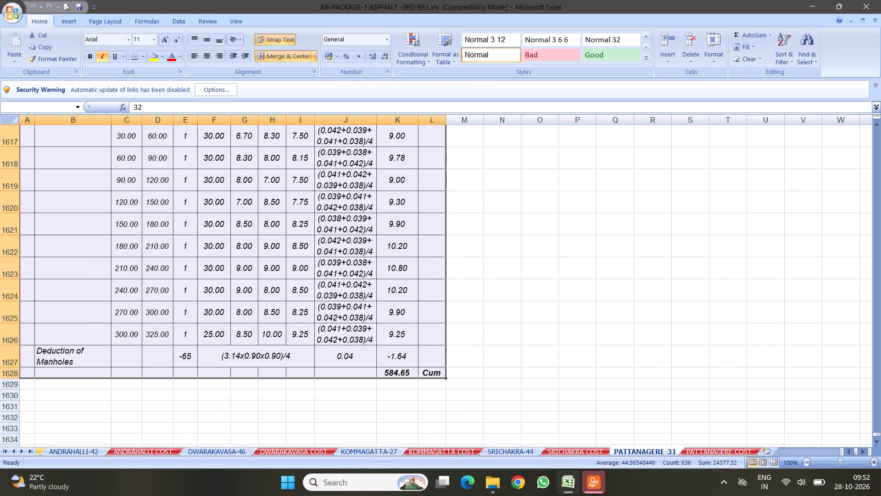
right_click(181, 220)
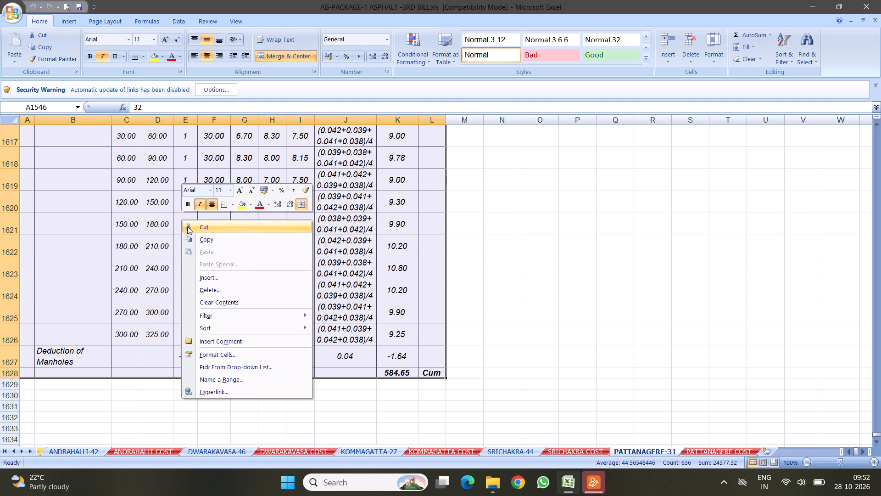
left_click(413, 231)
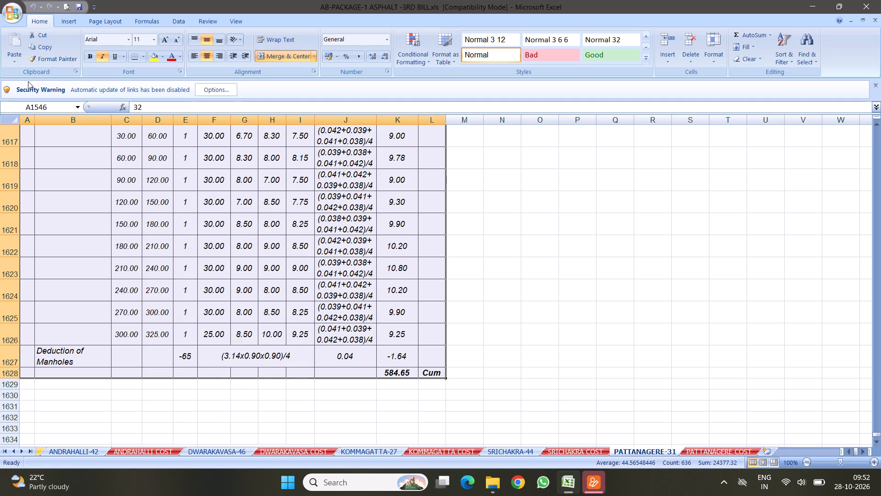
Preview printing only the selected PATTANAGERE-31 item 32 range and look through its pages.
left_click(10, 8)
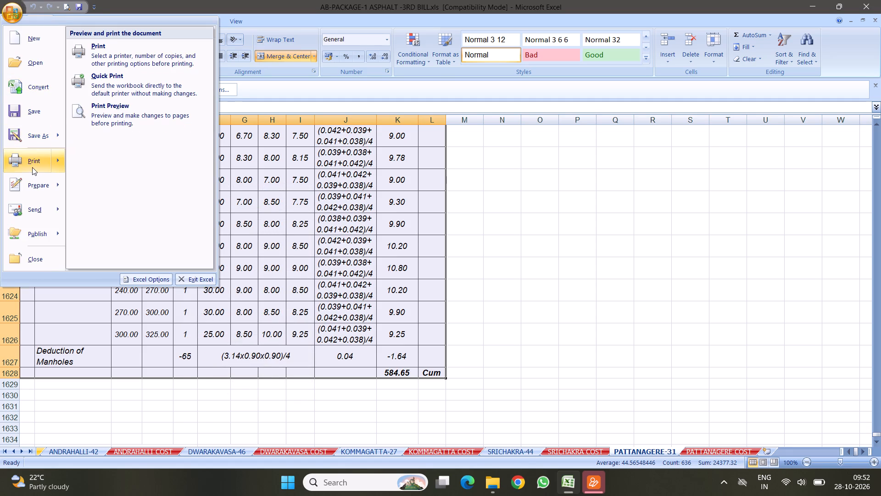
left_click(124, 116)
scroll(390, 229, "down", 4)
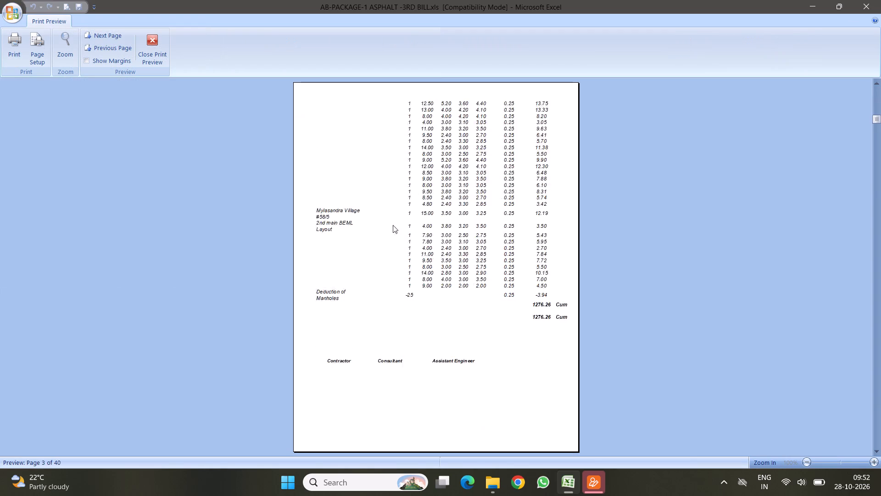
left_click(18, 49)
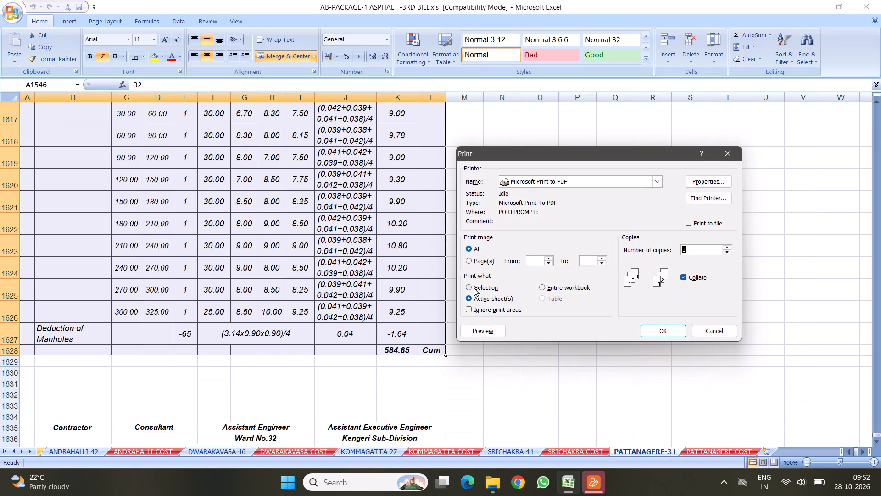
left_click(474, 287)
left_click(479, 330)
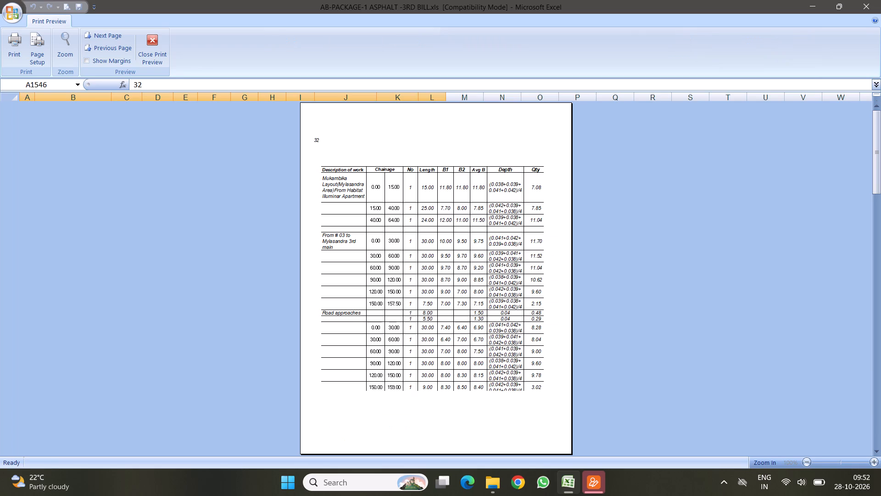
scroll(510, 282, "down", 12)
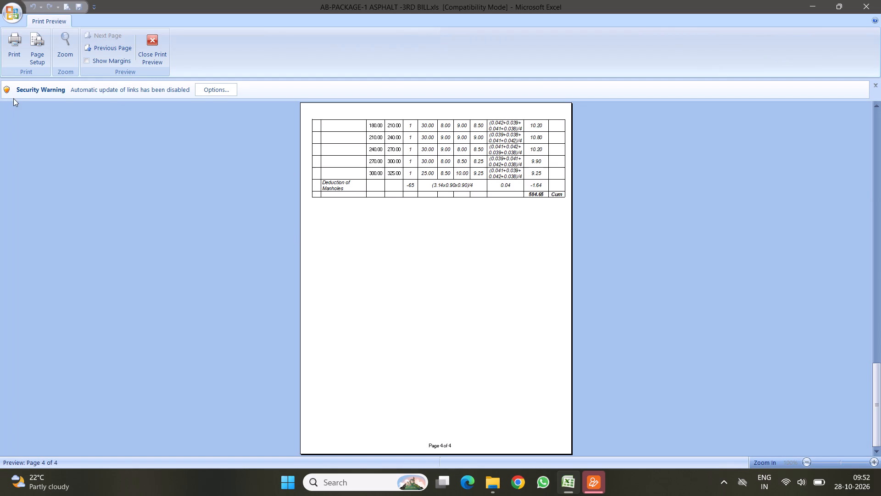
Print the previewed PATTANAGERE-31 measurements to a PDF in Documents named PACKAGE-1(SPREAD SHEET-6).
left_click(14, 52)
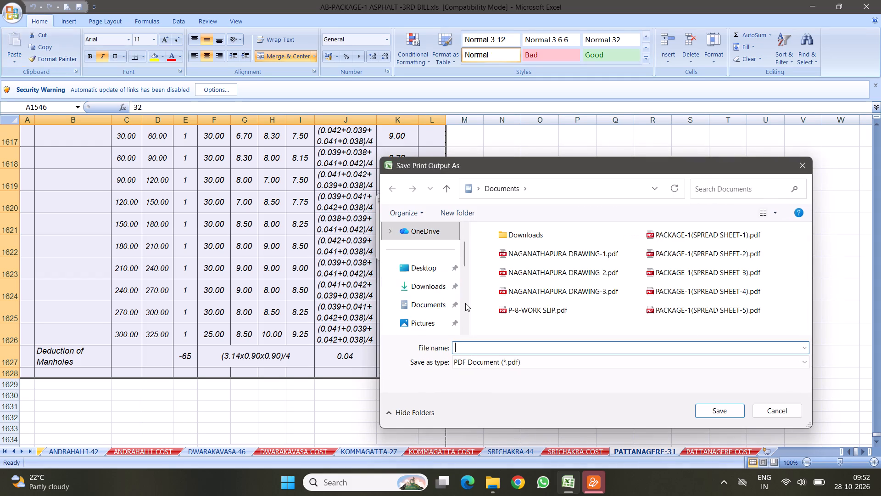
type("PA")
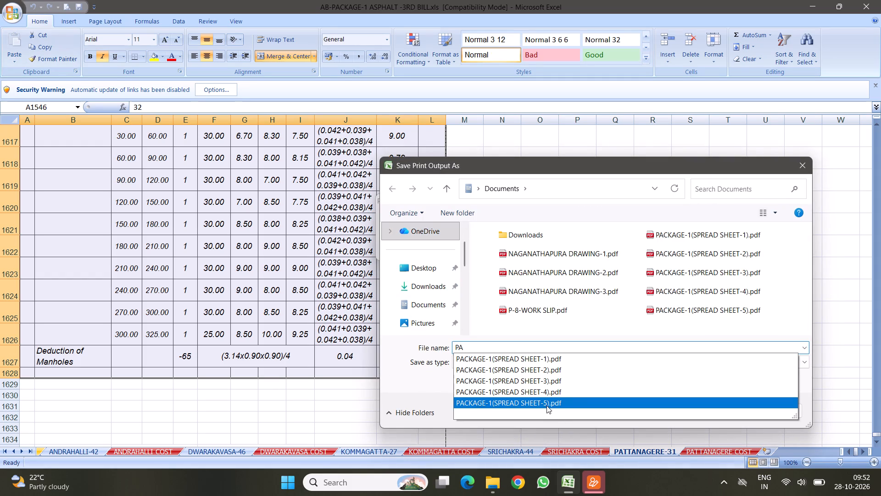
left_click(546, 405)
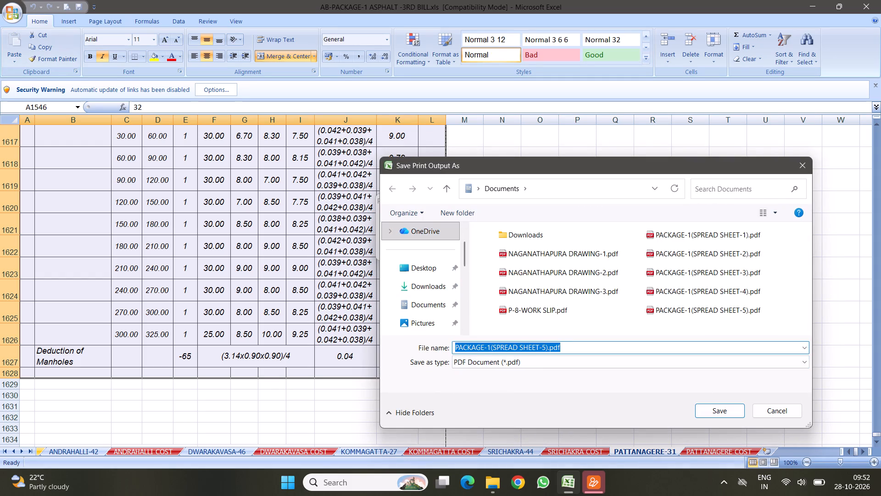
left_click(544, 346)
key("BackSpace")
key("6")
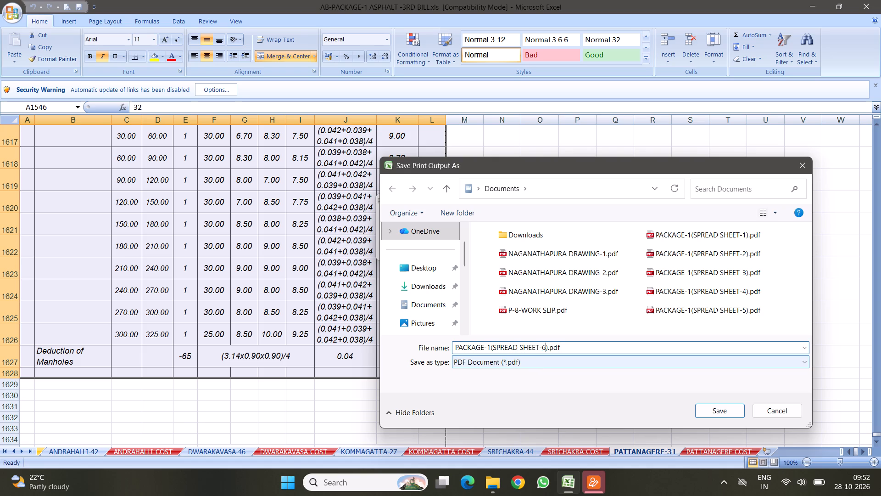
left_click(718, 408)
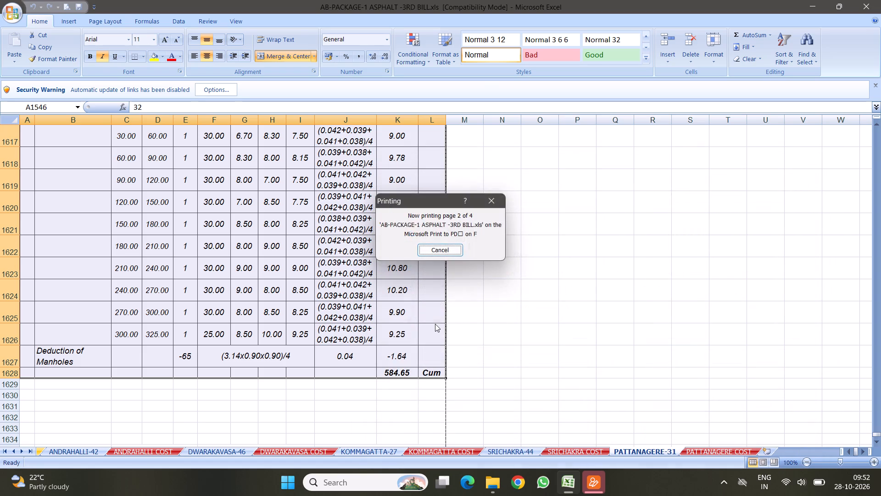
Close the AB-PACKAGE-1 ASPHALT -3RD BILL workbook and Excel, and dismiss the Quick Heal account setup pop-up.
left_click(697, 452)
left_click(650, 450)
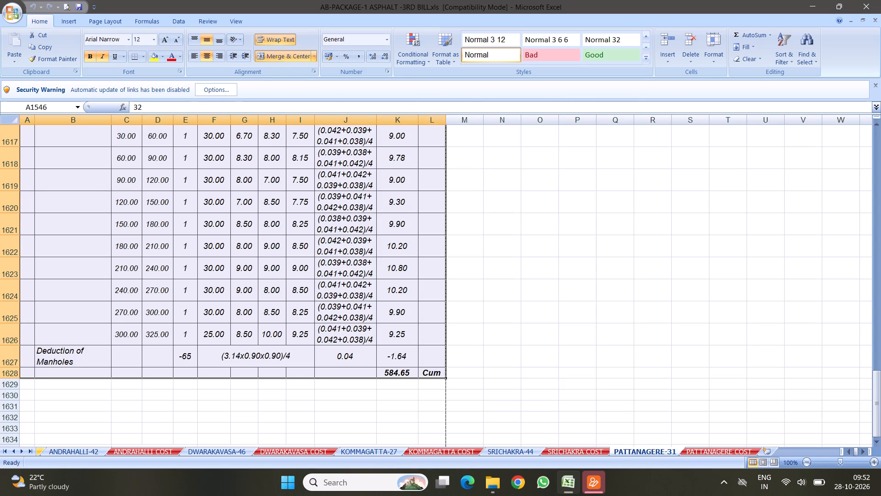
left_click(877, 19)
left_click(866, 6)
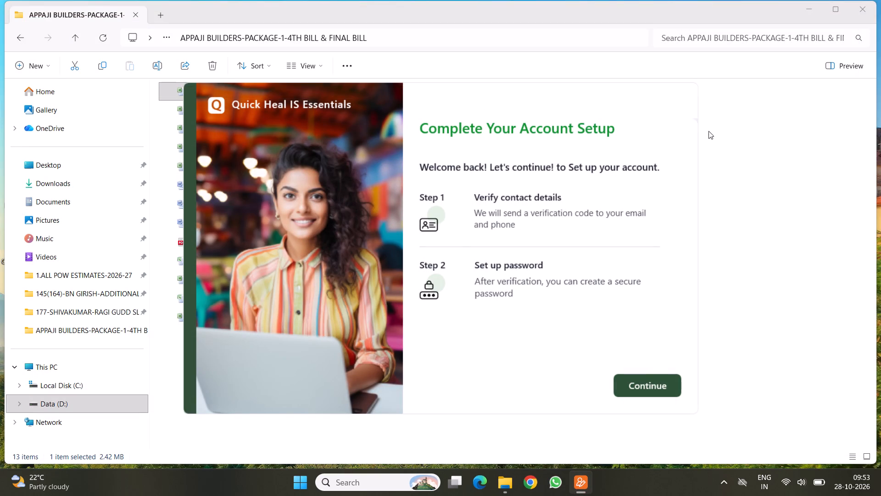
left_click(745, 121)
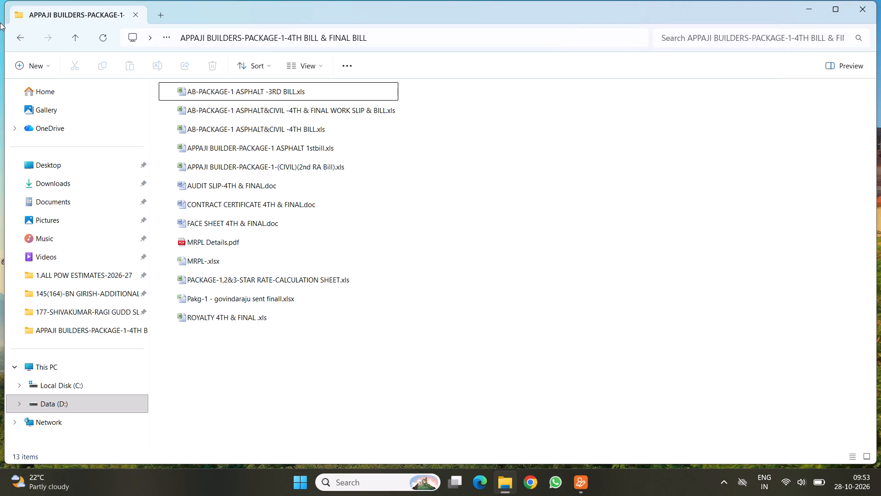
Move the six PDFs PACKAGE-1(SPREAD SHEET-1) through (SPREAD SHEET-6) from Documents into the APPAJI BUILDERS-PACKAGE-1-4TH BILL & FINAL BILL folder.
left_click(19, 37)
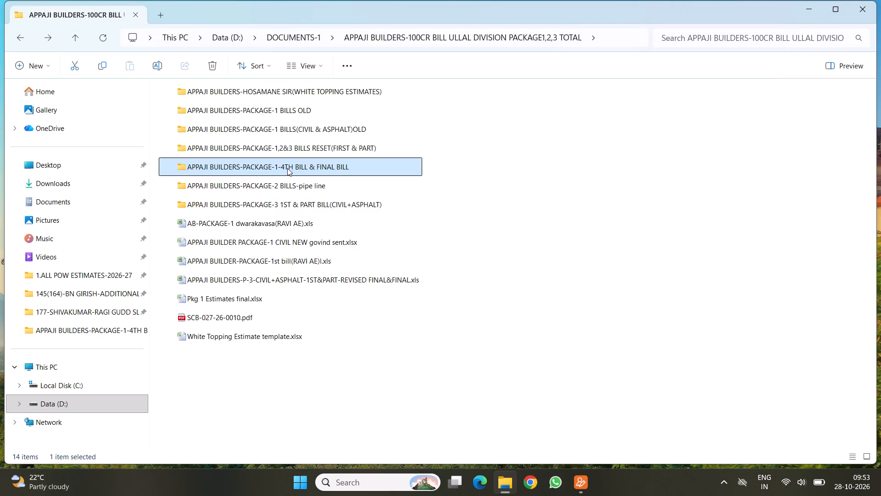
double_click(284, 165)
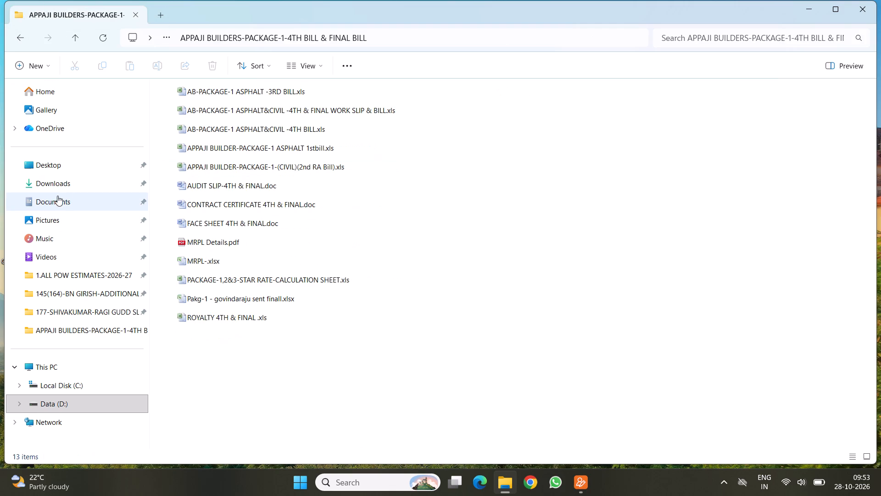
left_click(51, 202)
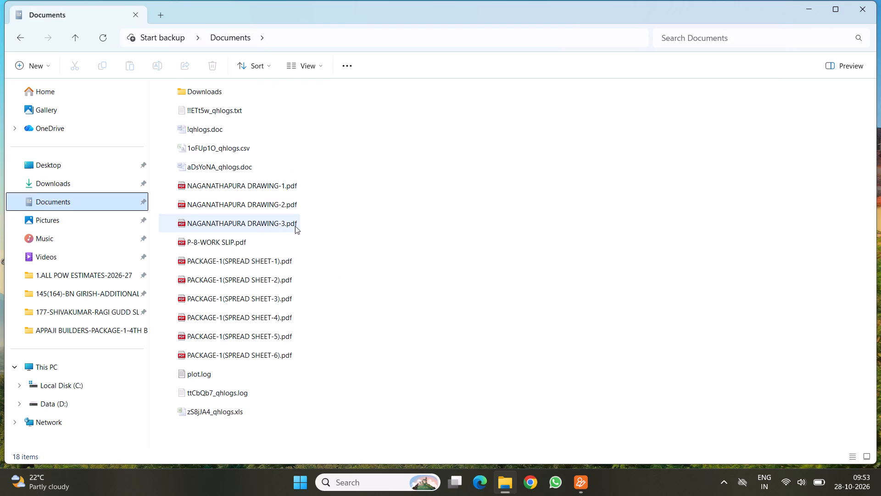
left_click(224, 259)
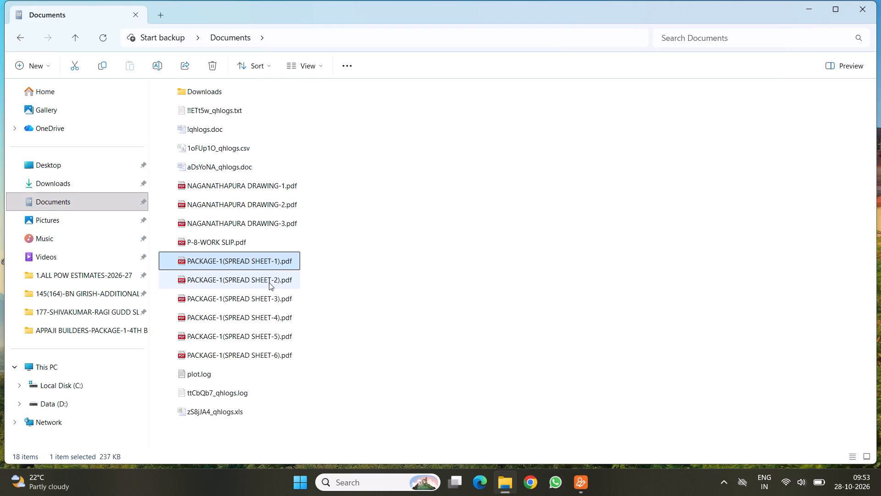
left_click(248, 281, "ctrl")
left_click(258, 299, "ctrl")
left_click(259, 317, "ctrl")
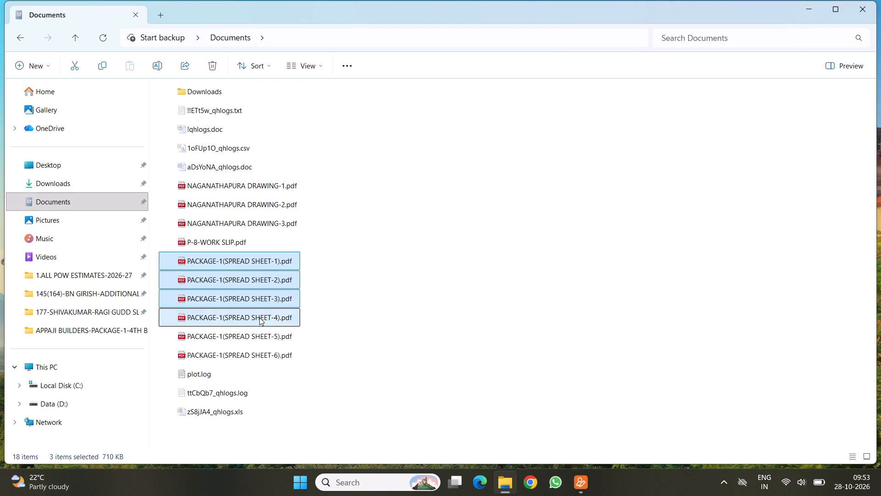
left_click(267, 332, "ctrl")
left_click(268, 349, "ctrl")
right_click(268, 349)
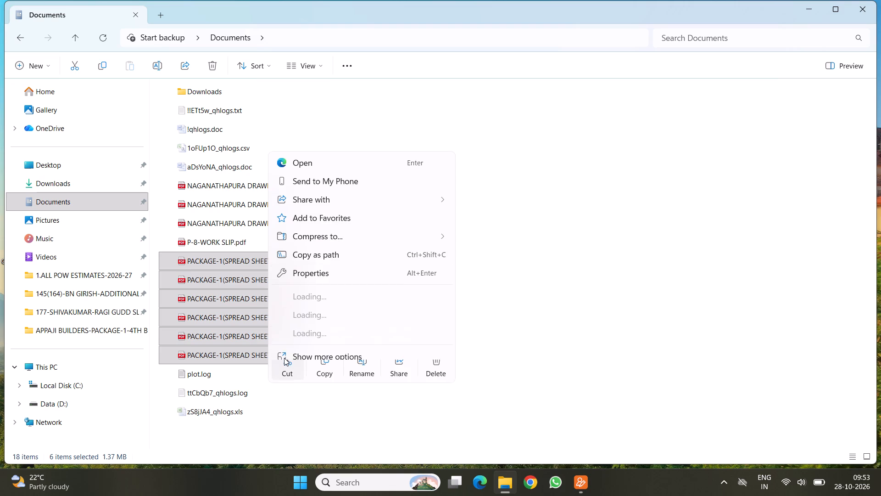
left_click(284, 358)
left_click(22, 37)
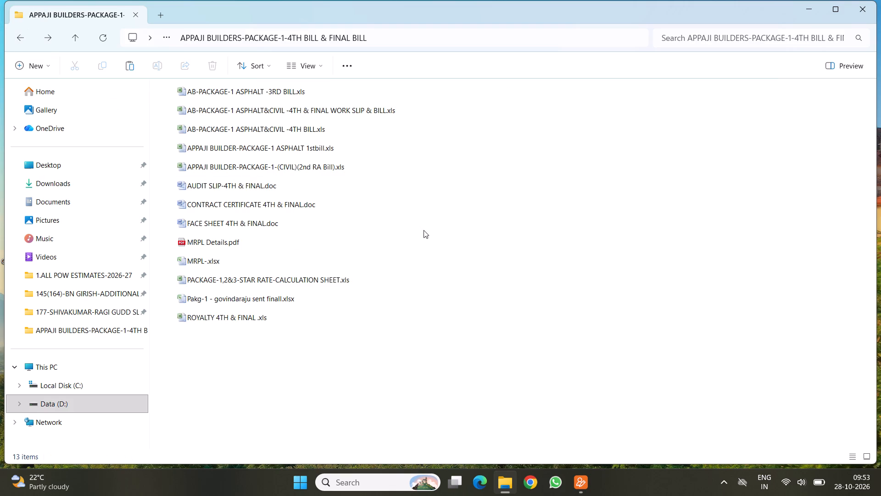
right_click(465, 237)
left_click(486, 249)
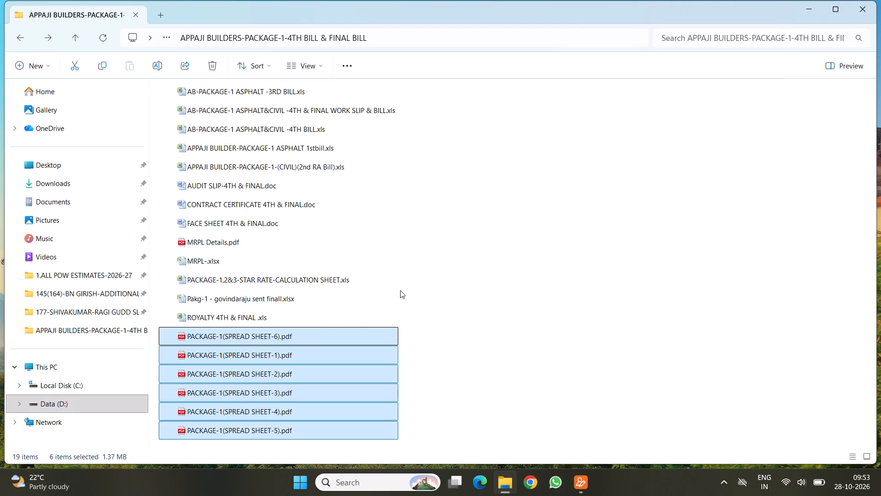
left_click(530, 319)
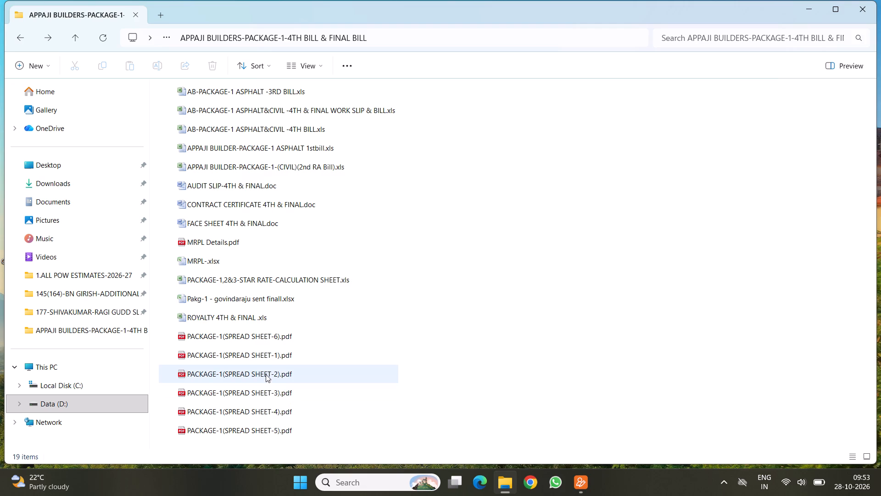
Open the PACKAGE-1 SPREAD SHEET-3, 2, 4 and 5 PDFs one after another to check each one's item description and measurements.
left_click(266, 374)
double_click(256, 393)
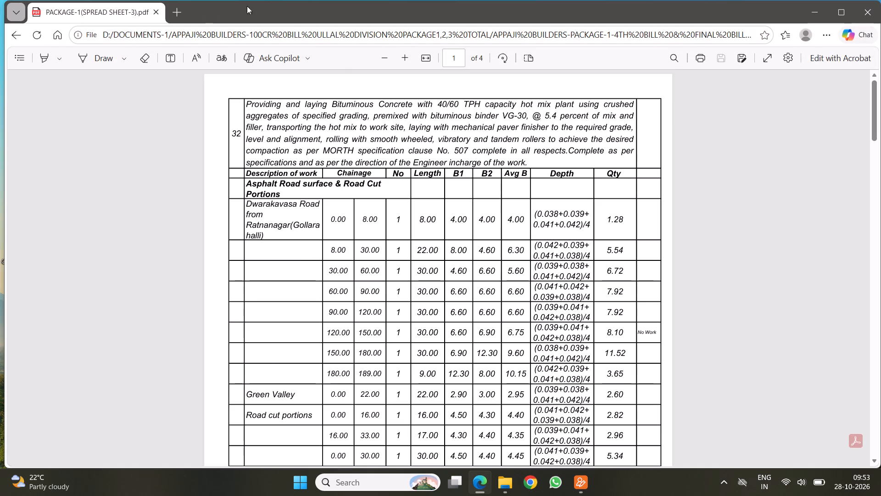
left_click(149, 11)
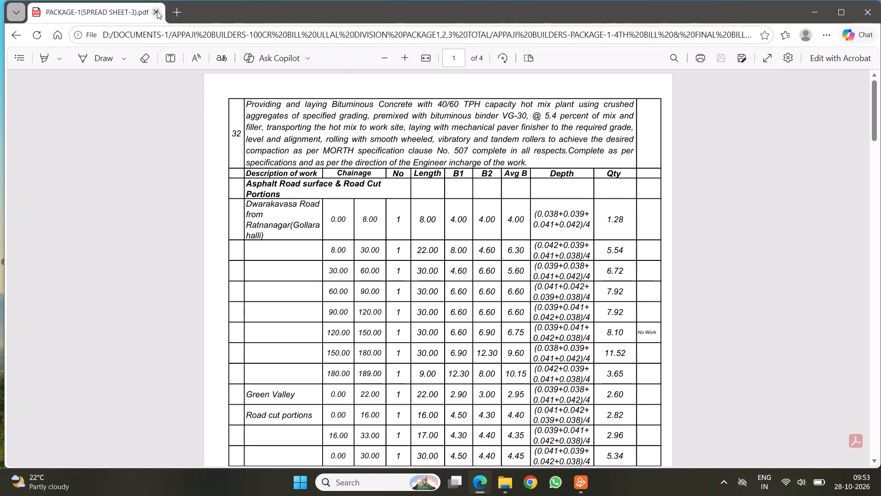
left_click(156, 11)
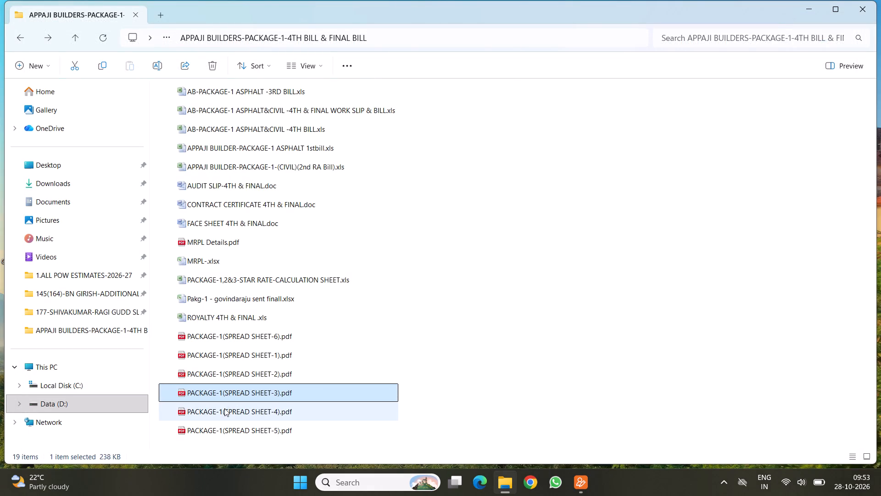
left_click(224, 408)
double_click(235, 375)
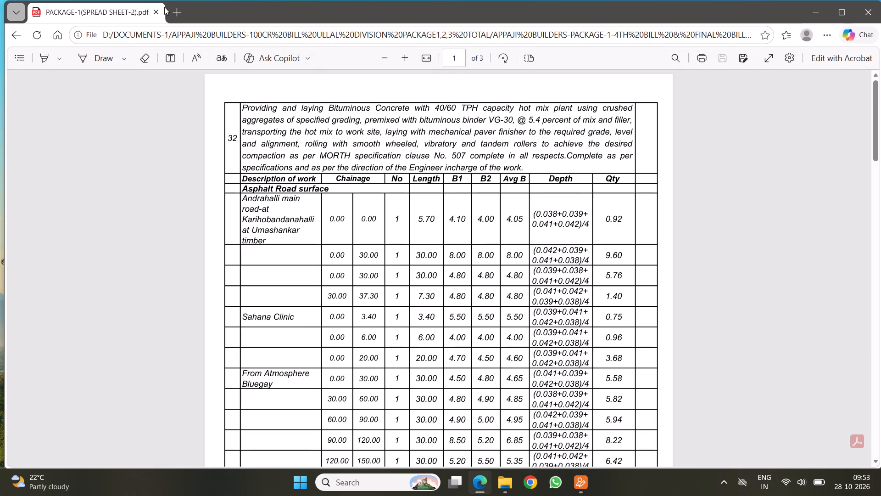
left_click(156, 12)
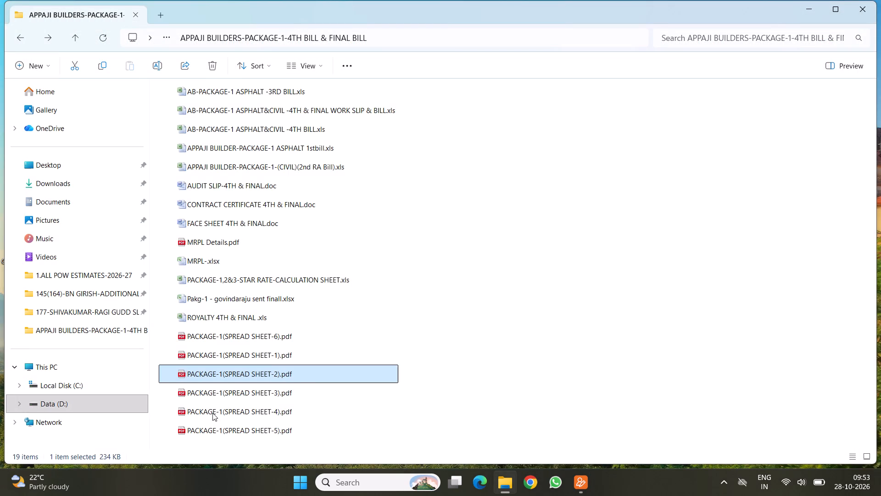
double_click(212, 413)
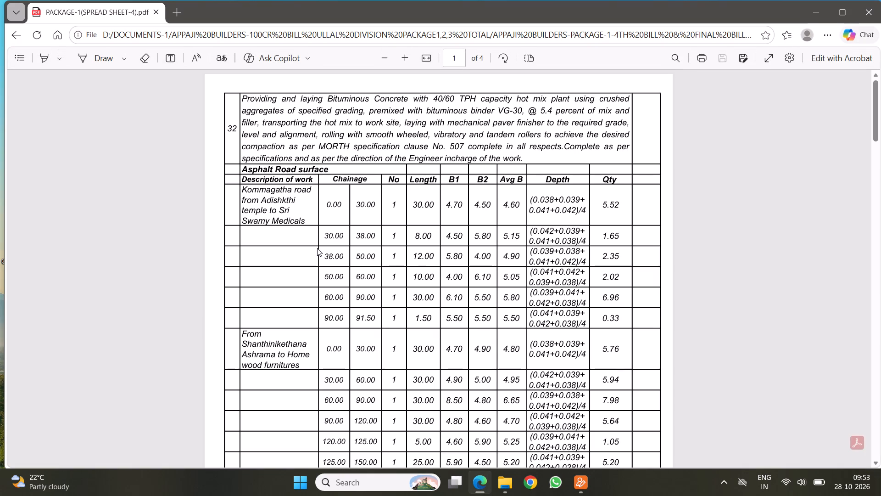
left_click(155, 8)
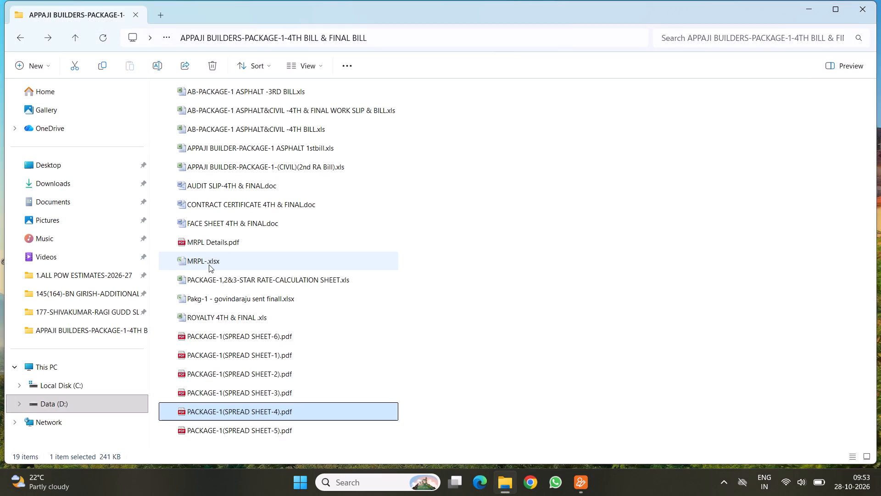
double_click(232, 431)
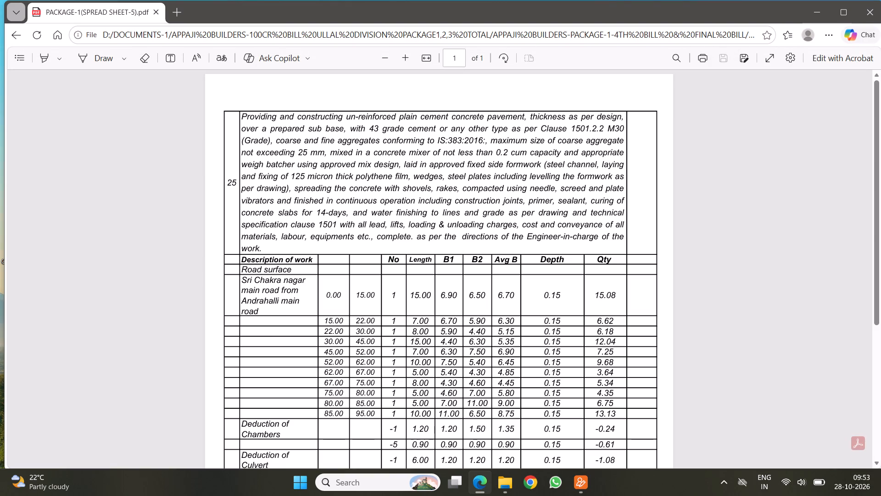
Close the SPREAD SHEET-5 PDF and rename its file in the bill folder to PACKAGE-1(SPREAD SHEET-5)CC ROAD.pdf.
left_click(156, 11)
scroll(311, 375, "down", 2)
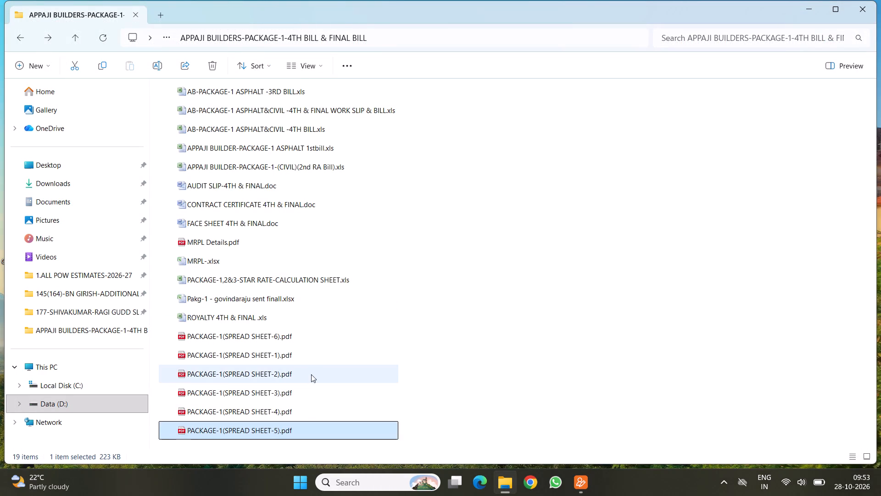
right_click(260, 431)
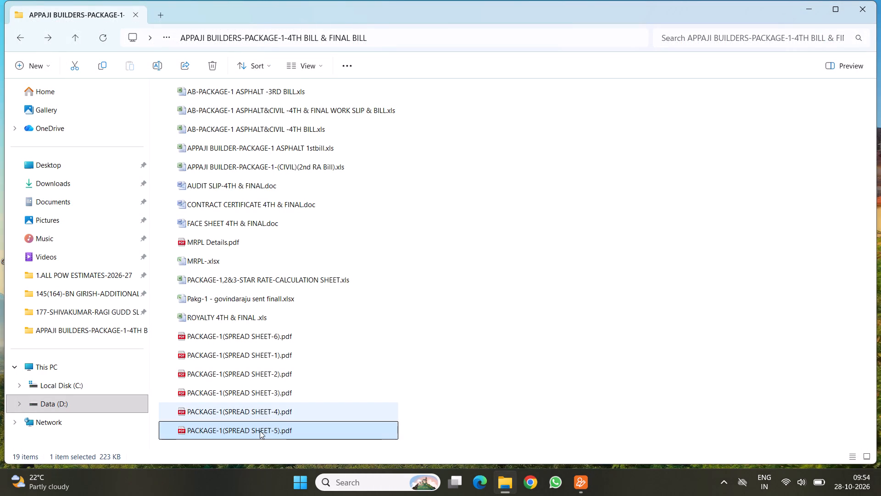
left_click(350, 450)
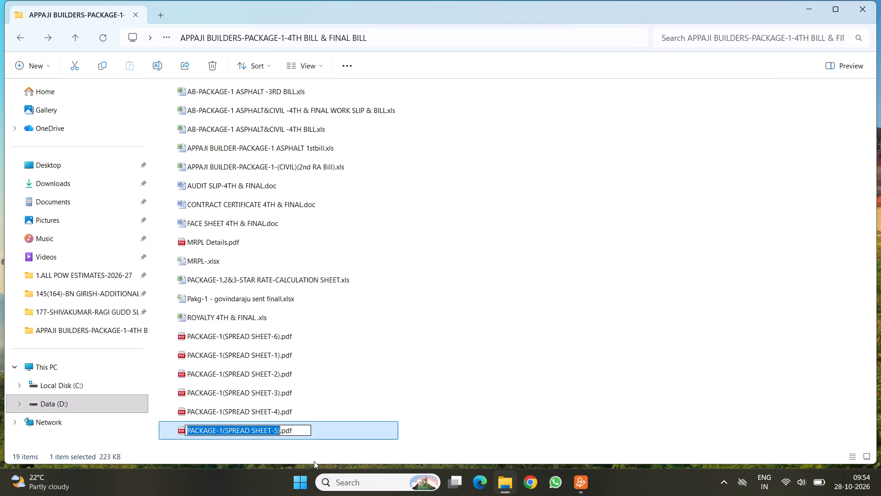
left_click(280, 431)
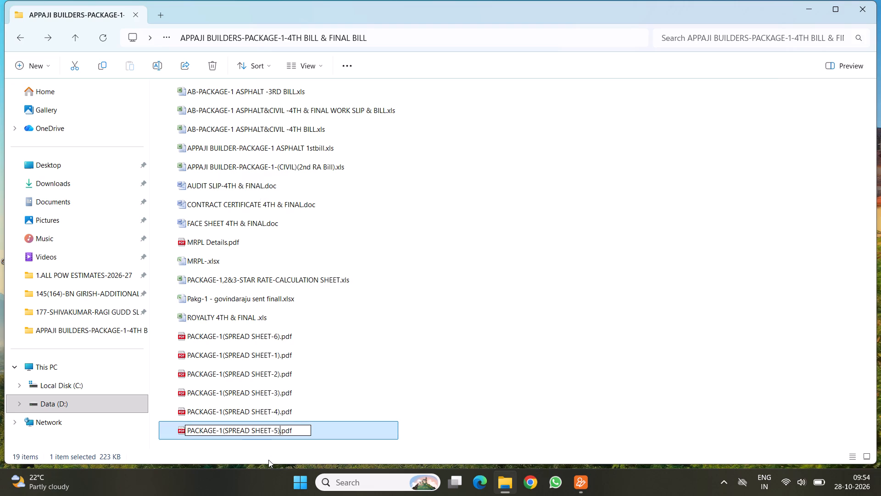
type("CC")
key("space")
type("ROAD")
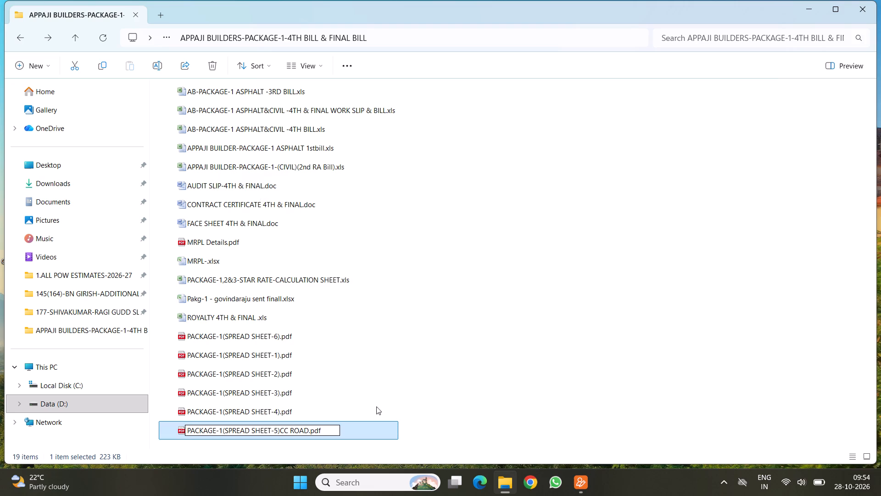
left_click(504, 344)
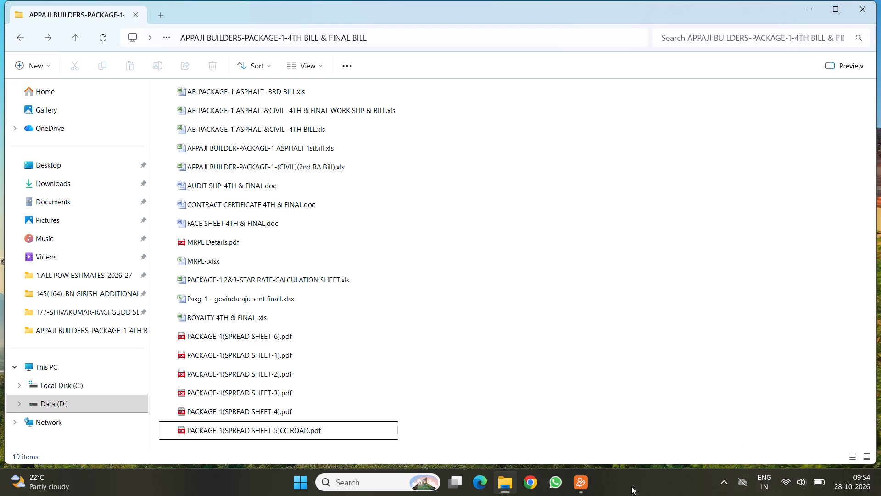
Open WhatsApp Web in the browser and return to the APPAJI BUILDERS-PACKAGE-1-4TH BILL & FINAL BILL folder.
left_click(556, 479)
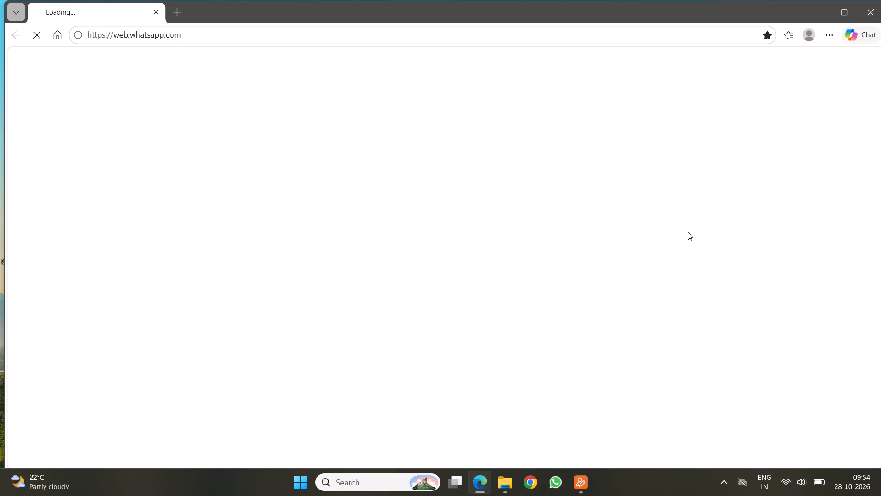
left_click(818, 10)
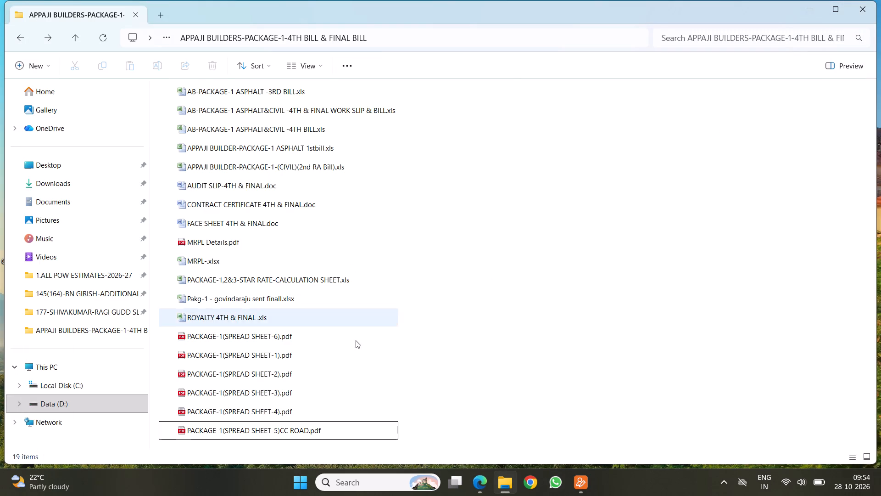
Open PACKAGE-1(SPREAD SHEET-1).pdf and examine the asphalt road surface measurements and deductions across its pages.
double_click(266, 355)
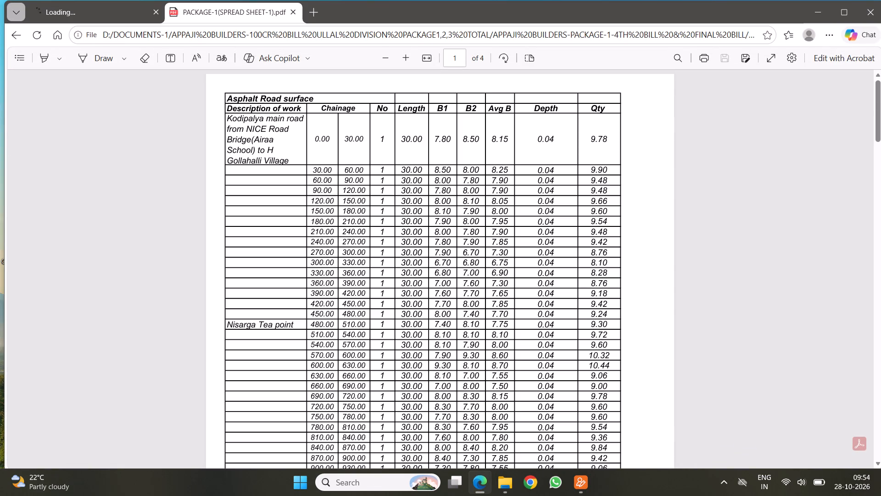
left_click(262, 132)
scroll(463, 220, "down", 5)
scroll(426, 221, "down", 7)
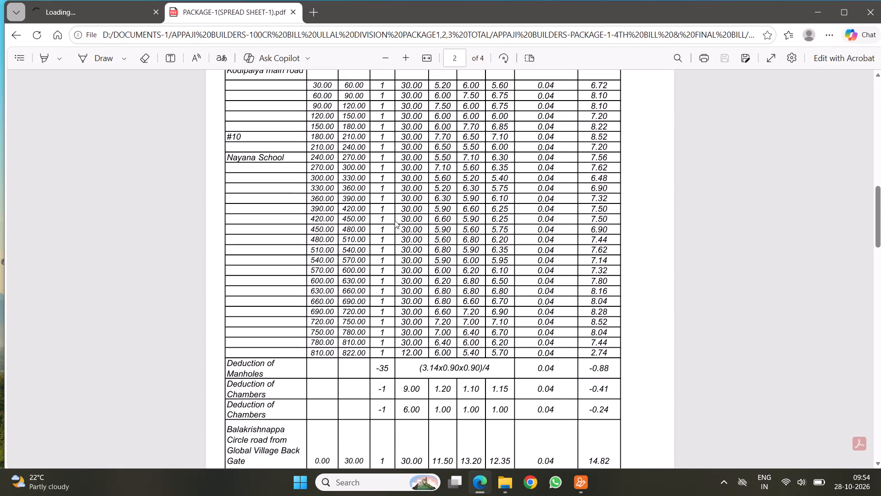
scroll(396, 227, "down", 5)
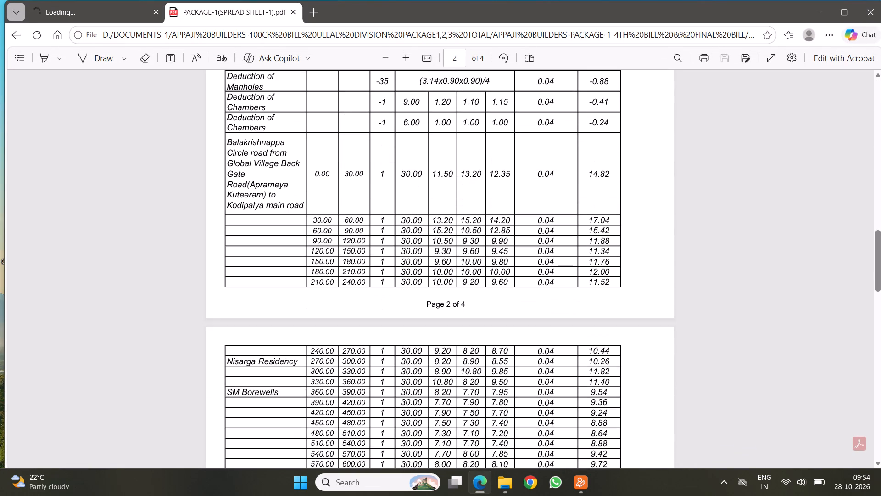
scroll(402, 201, "down", 11)
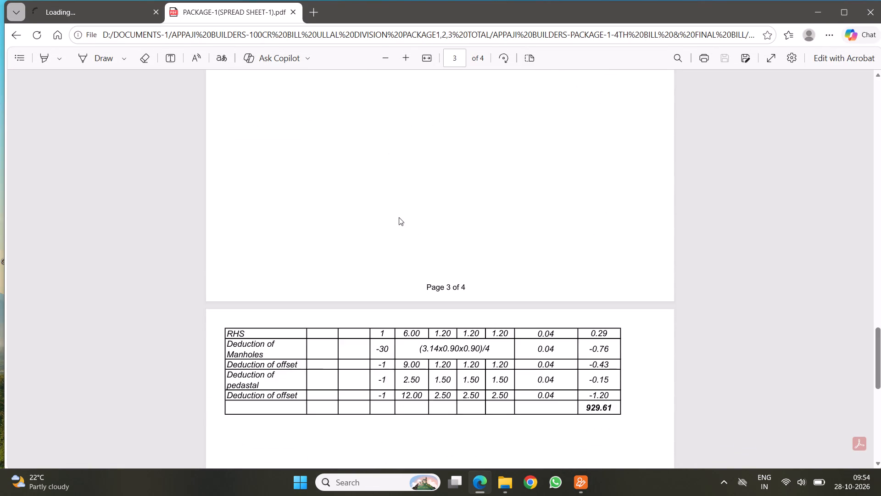
scroll(399, 217, "down", 4)
scroll(397, 213, "up", 13)
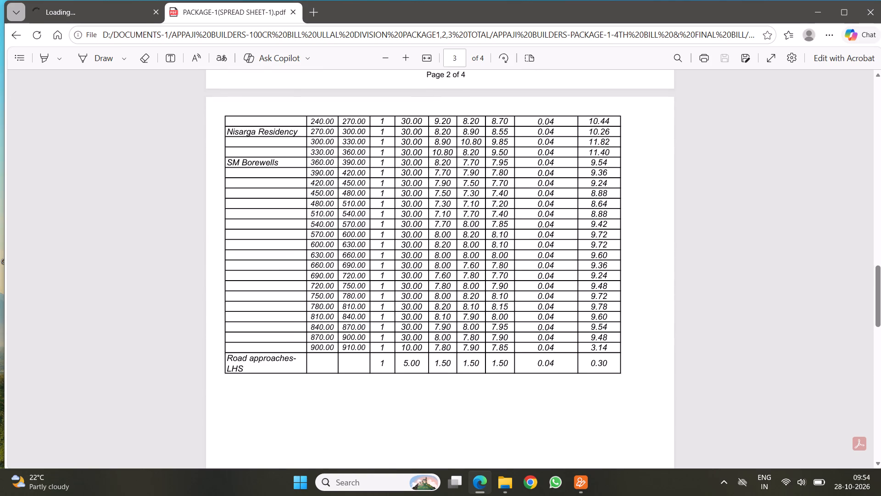
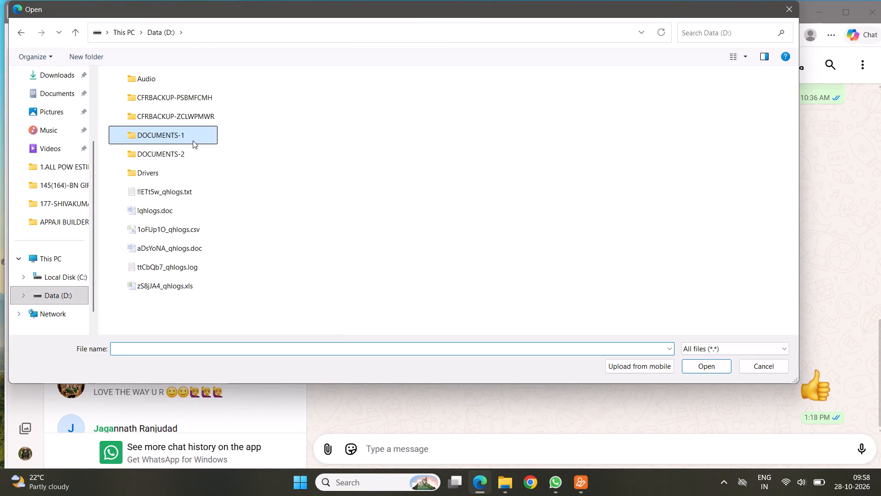
Select the PDFs PACKAGE-1(SPREAD SHEET-1) through (SPREAD SHEET-4) from the APPAJI BUILDERS-PACKAGE-1-4TH BILL & FINAL BILL folder in DOCUMENTS-1 for attaching to the WhatsApp chat.
double_click(186, 134)
double_click(238, 152)
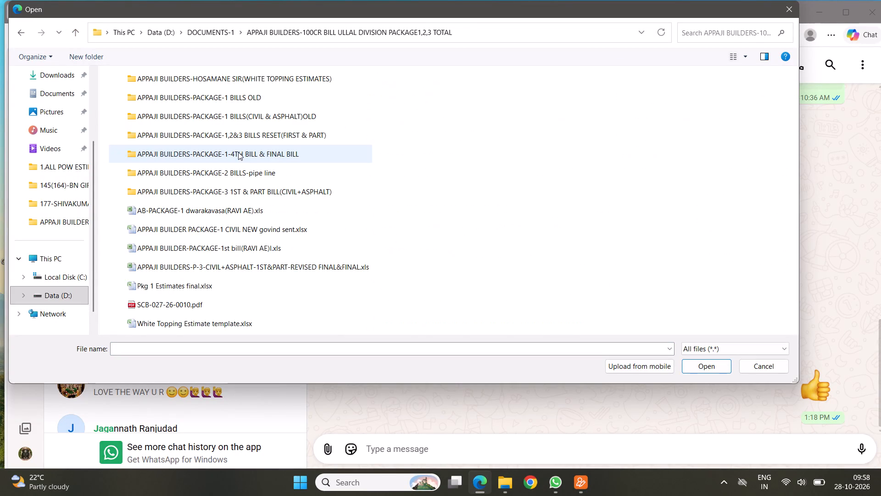
left_click(244, 149)
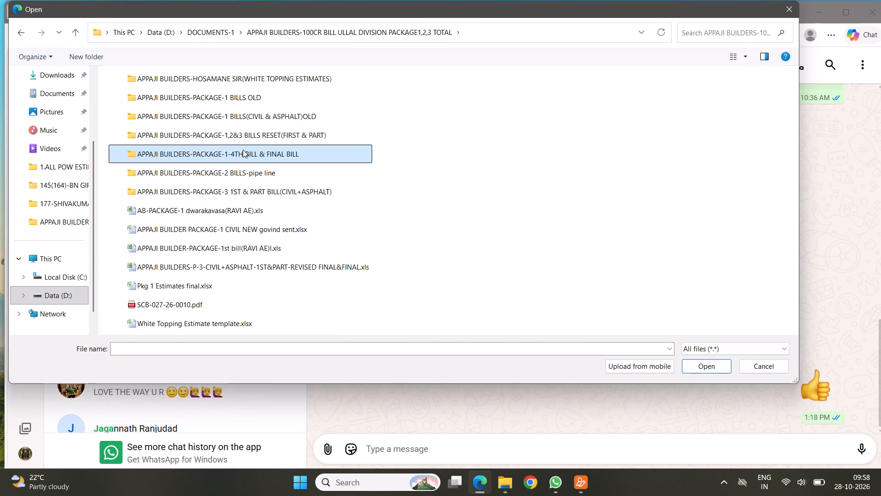
double_click(242, 151)
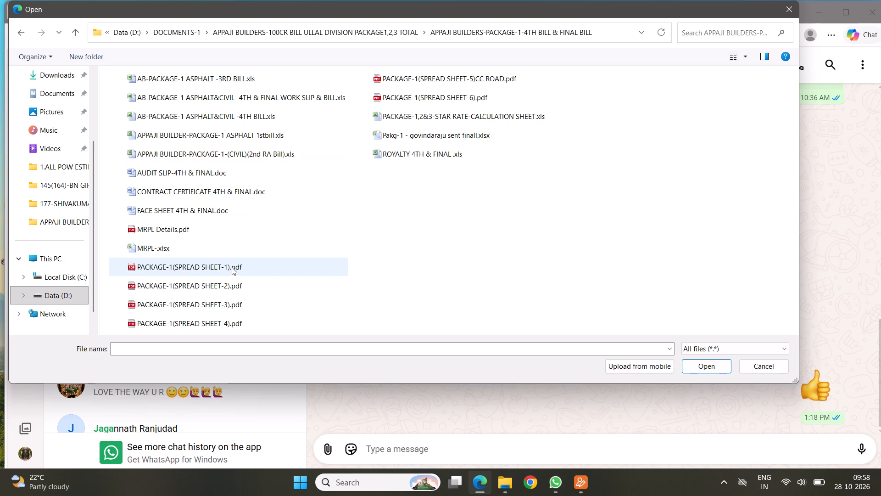
left_click(213, 268)
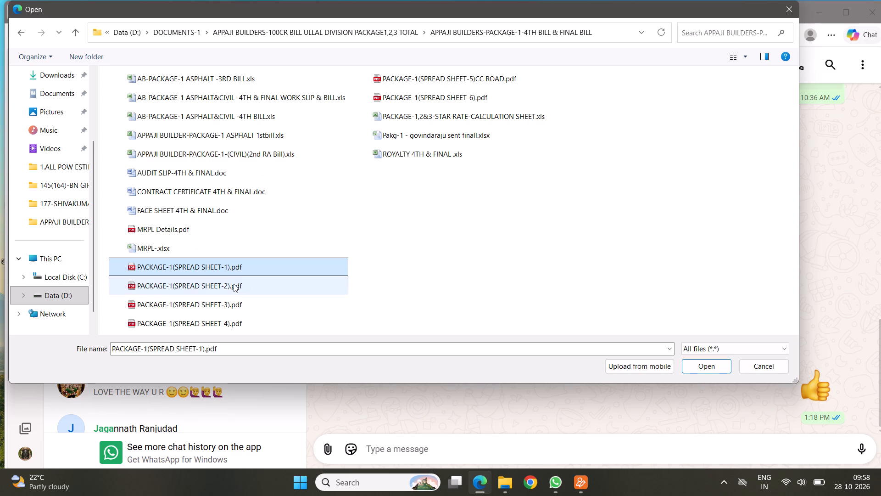
left_click(234, 284, "ctrl")
left_click(225, 306, "ctrl")
left_click(224, 325, "ctrl")
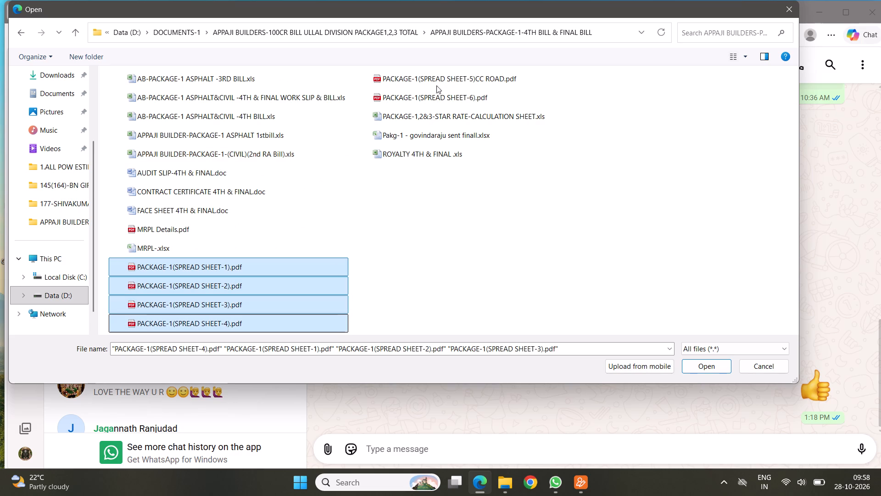
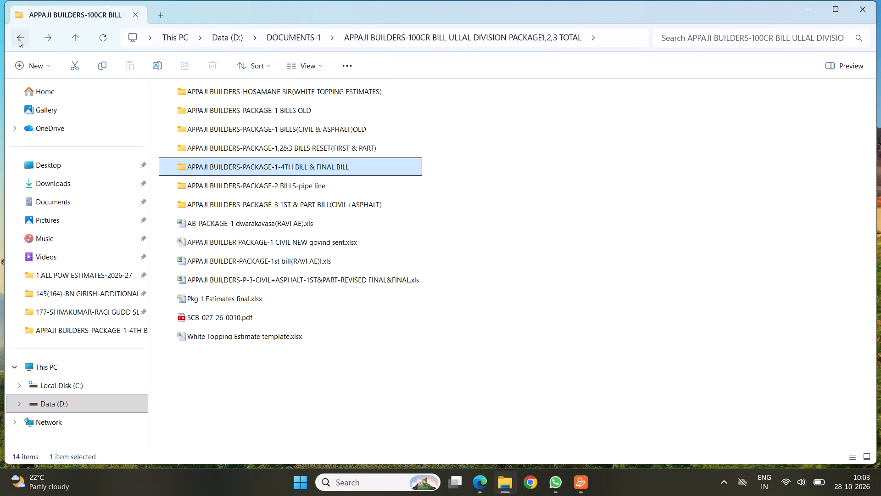
Go back from the APPAJI BUILDERS-100CR BILL ULLAL DIVISION folder to the DOCUMENTS-1 folder on the Data (D:) drive.
left_click(18, 39)
left_click(669, 310)
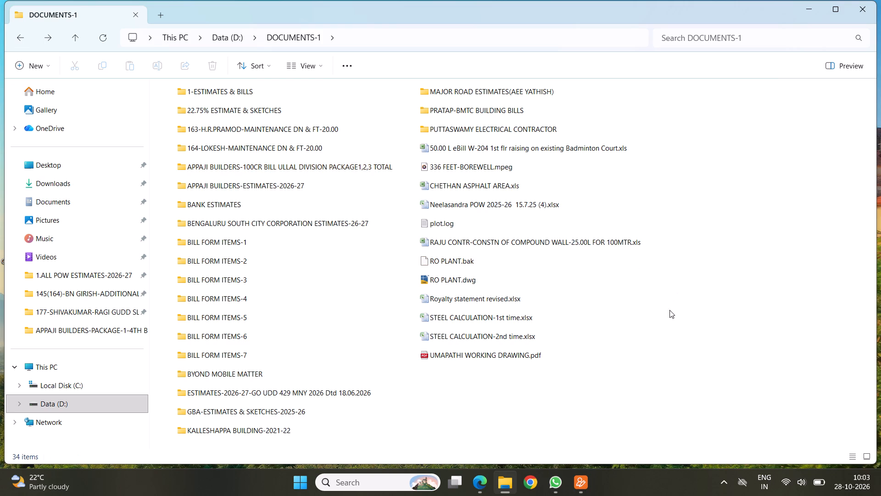
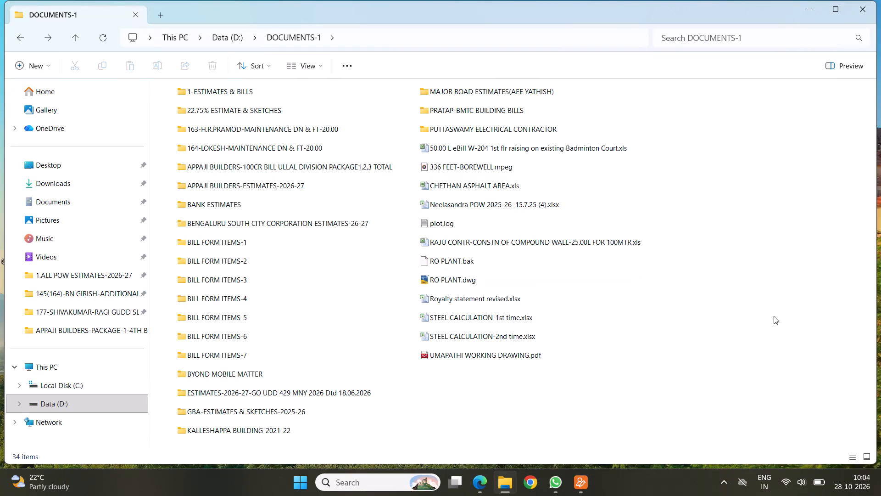
Look through the BILL FORM ITEMS-7, 1.MODIFIED ESTIMATES-26 and 1..MODIFIED ESTIMATES folders under DOCUMENTS-1 for the required work's folder.
left_click(763, 305)
left_click(20, 37)
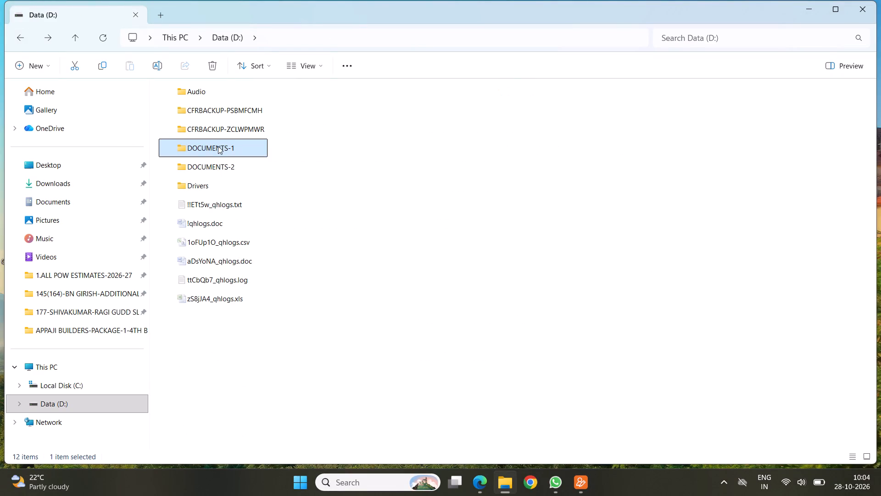
double_click(218, 146)
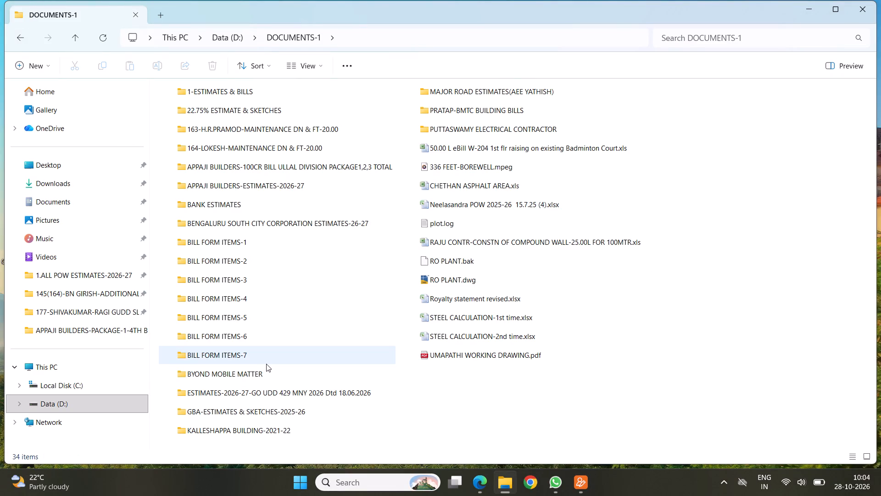
double_click(231, 354)
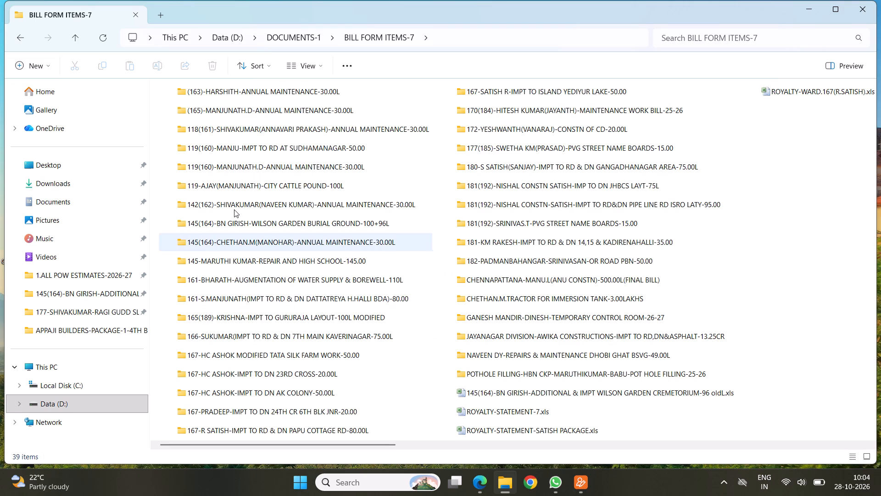
left_click(20, 36)
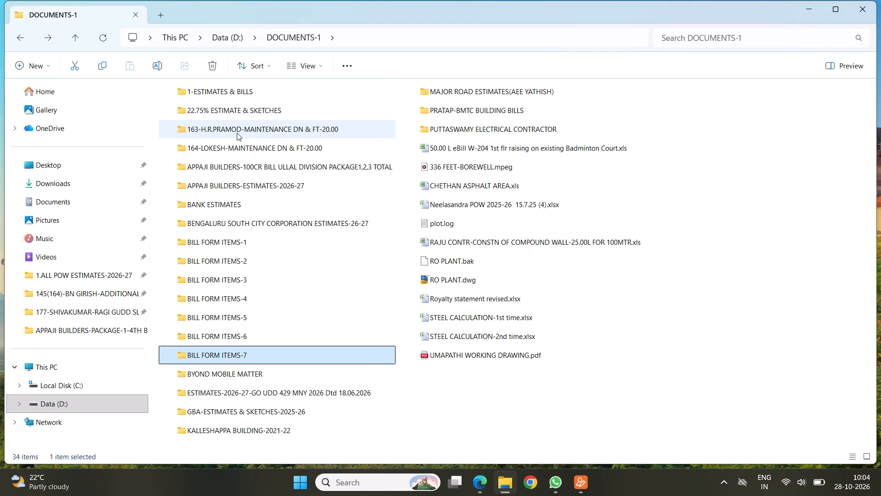
double_click(220, 89)
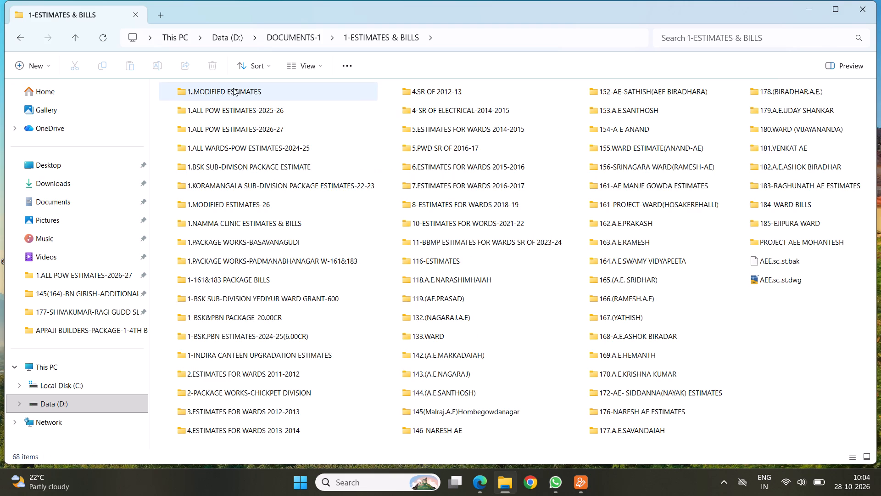
double_click(239, 201)
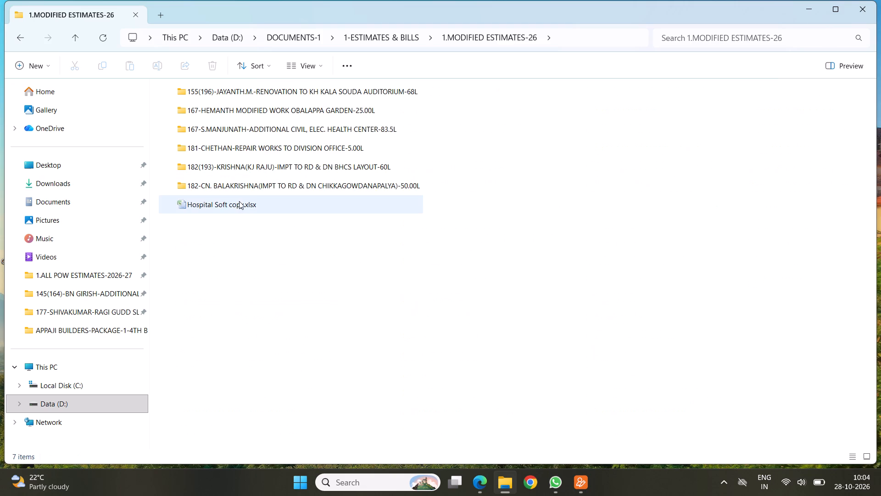
left_click(242, 90)
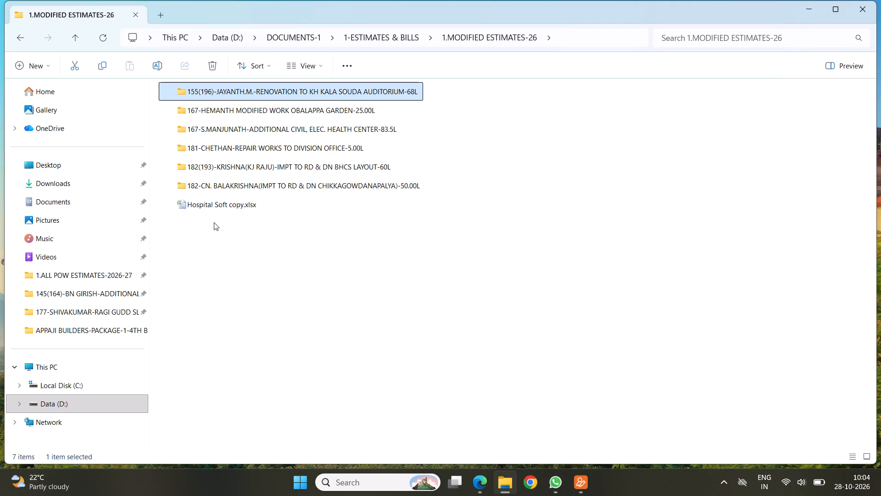
left_click(19, 36)
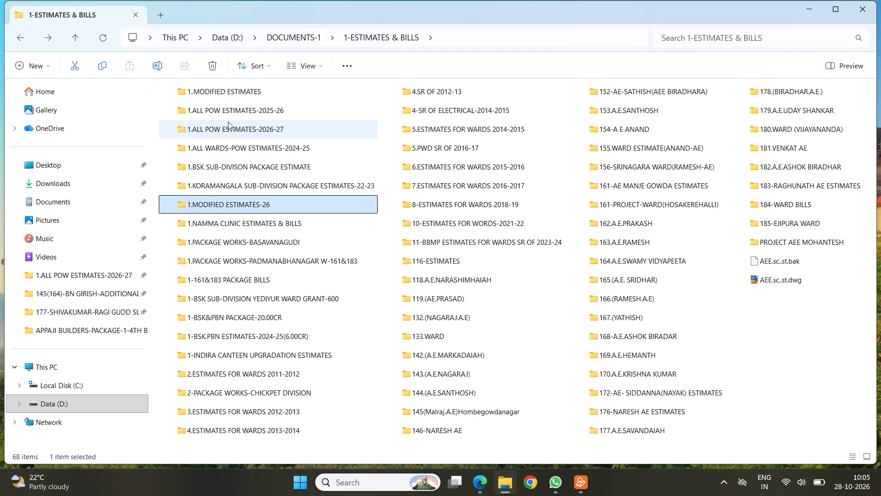
double_click(222, 91)
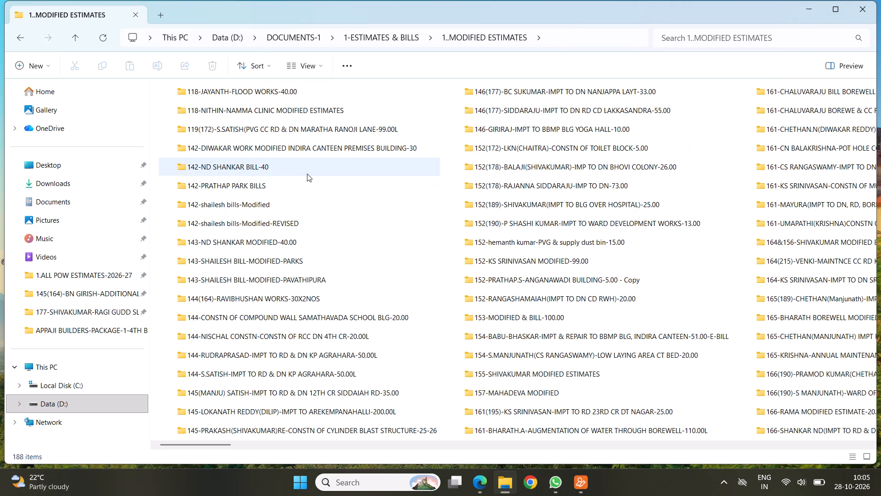
left_click(19, 35)
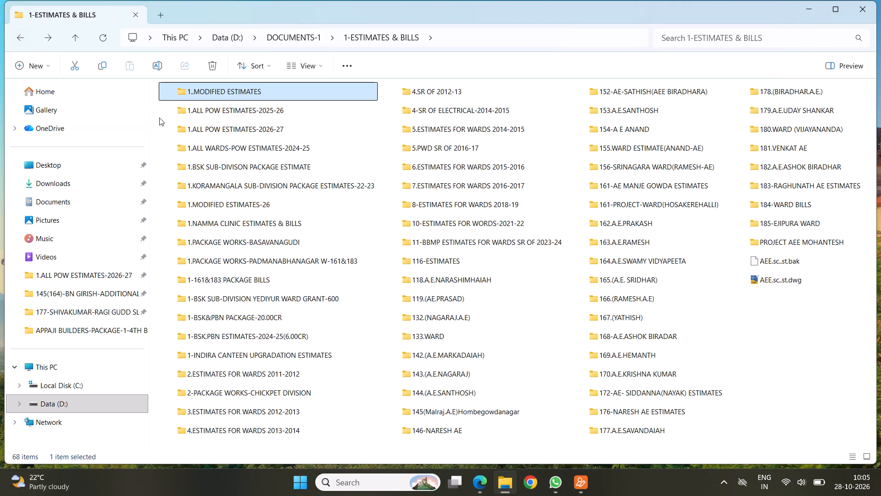
double_click(237, 90)
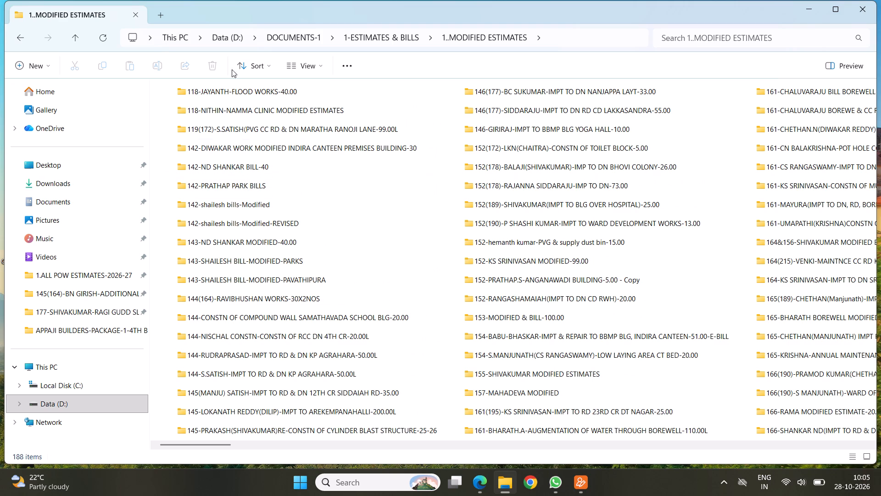
left_click(21, 34)
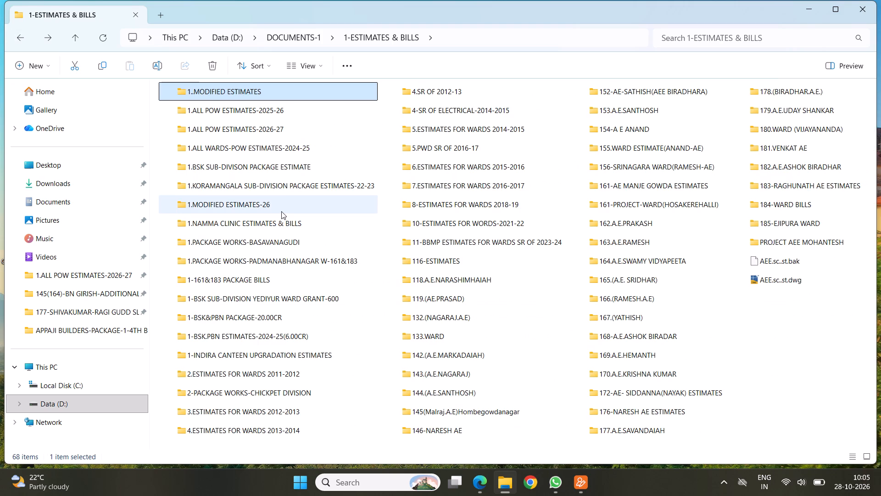
double_click(258, 204)
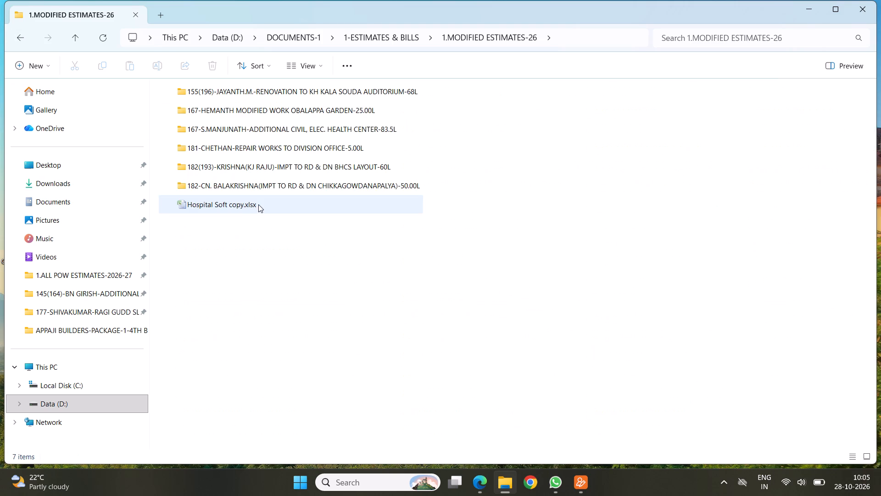
left_click(21, 37)
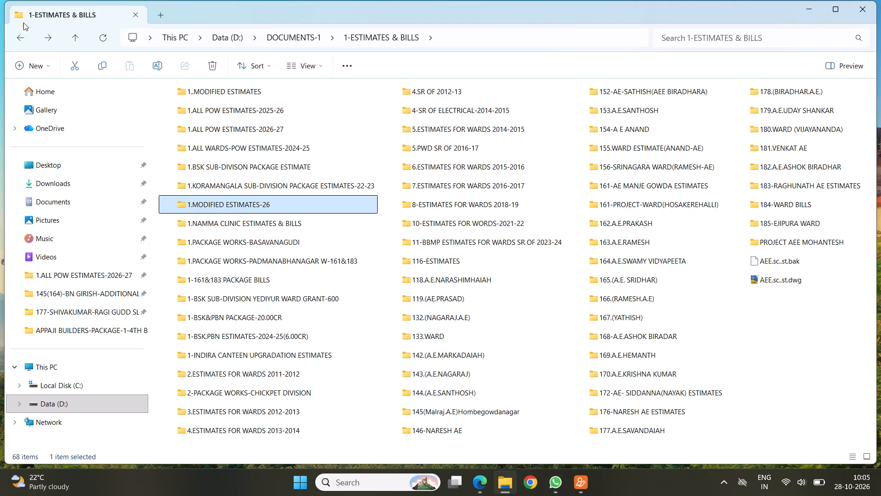
left_click(21, 34)
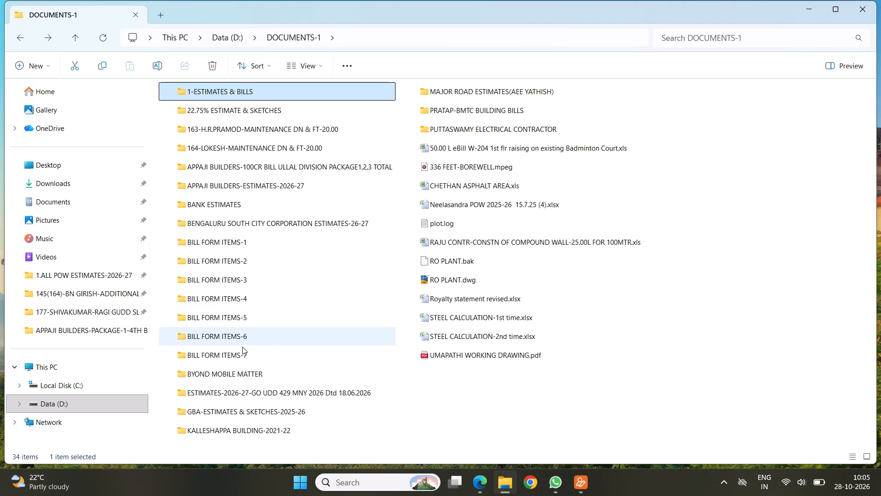
Open the Dhobi Ghat repair and maintenance 49.00L Excel workbook from its work folder inside BILL FORM ITEMS-7.
double_click(227, 354)
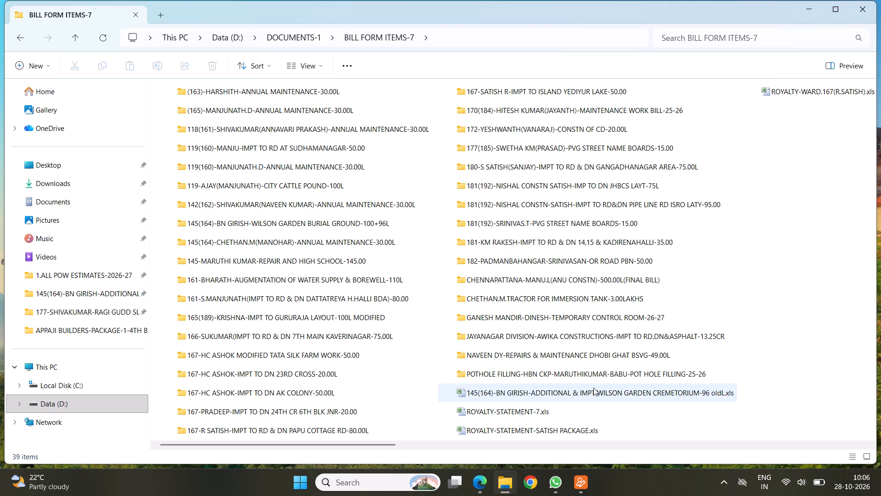
double_click(585, 356)
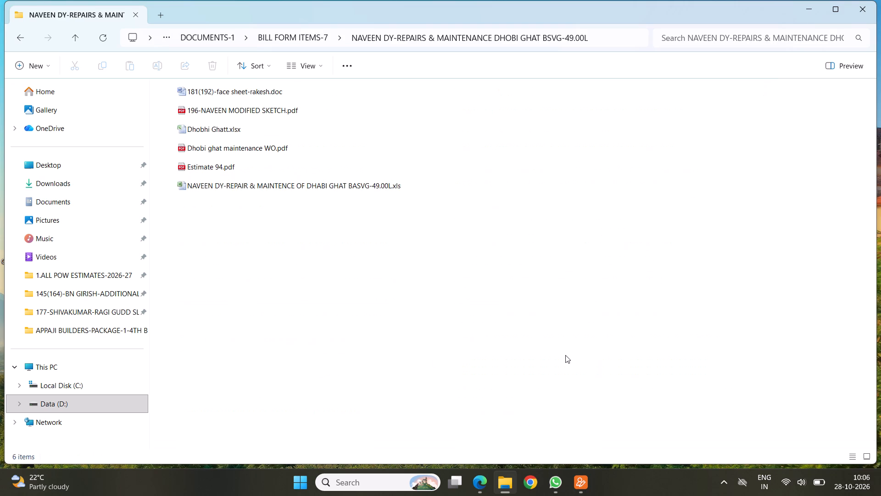
double_click(268, 186)
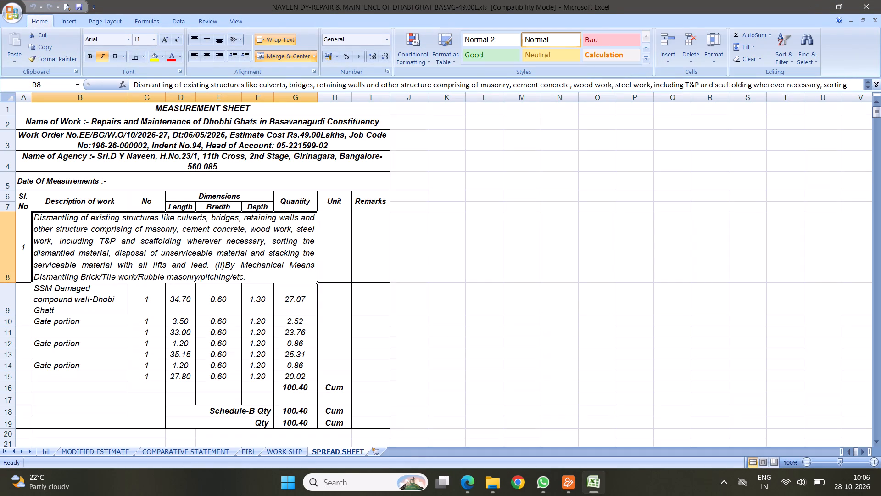
Examine the item descriptions and measurements in the Dhobi Ghat workbook's SPREAD SHEET.
scroll(285, 223, "up", 6)
scroll(286, 233, "down", 19)
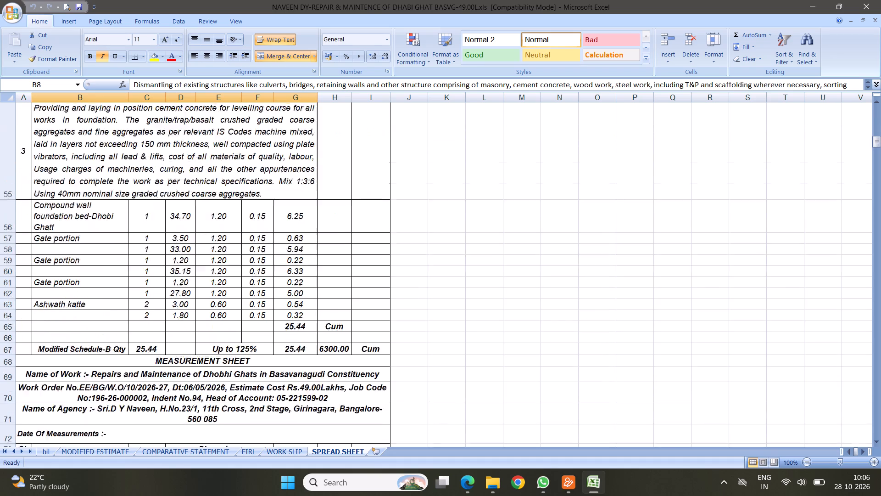
scroll(276, 235, "down", 3)
scroll(273, 208, "up", 20)
scroll(273, 208, "up", 7)
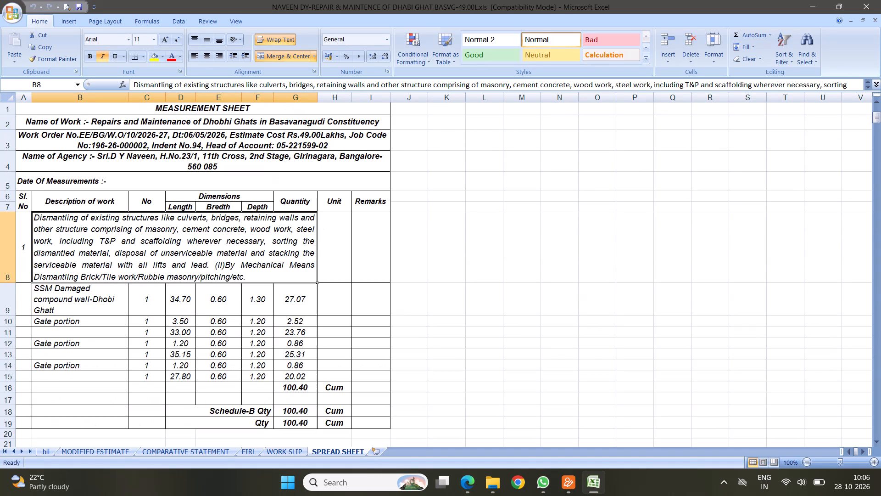
scroll(267, 208, "up", 1)
left_click(202, 250)
scroll(288, 269, "down", 2)
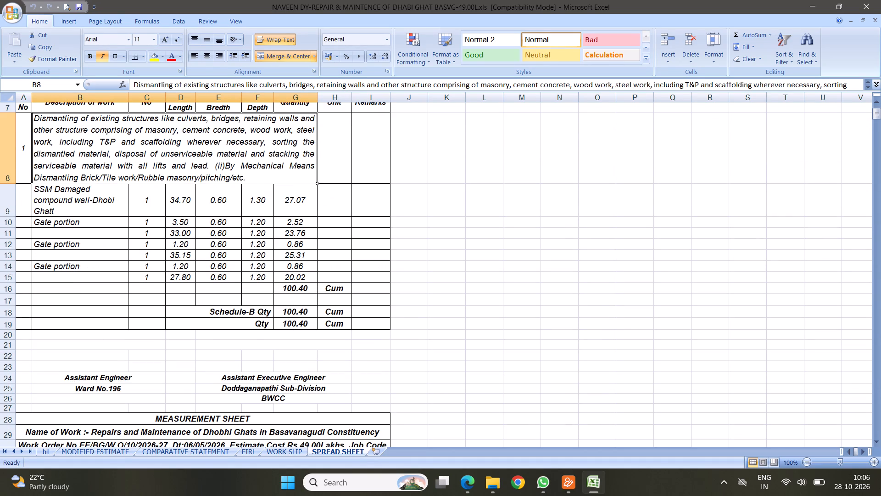
Save the Dhobi Ghat repair and maintenance workbook.
left_click(76, 4)
Open the computer's power options.
left_click(285, 479)
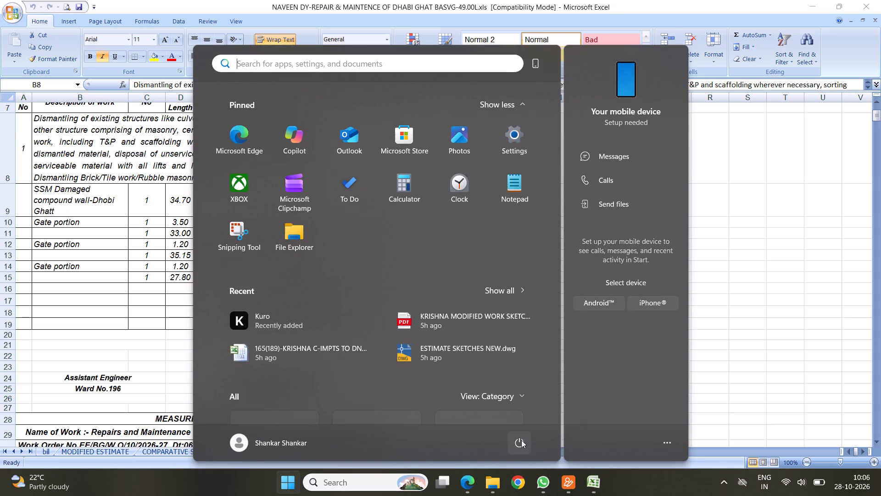
left_click(520, 440)
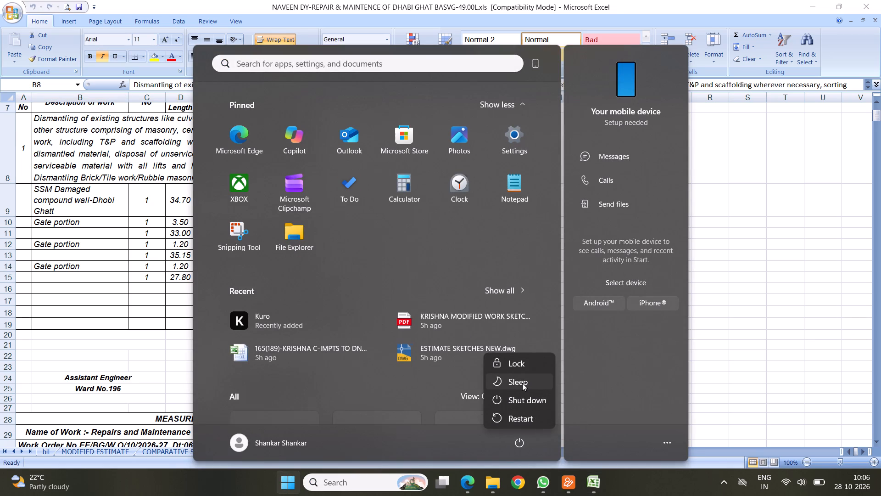